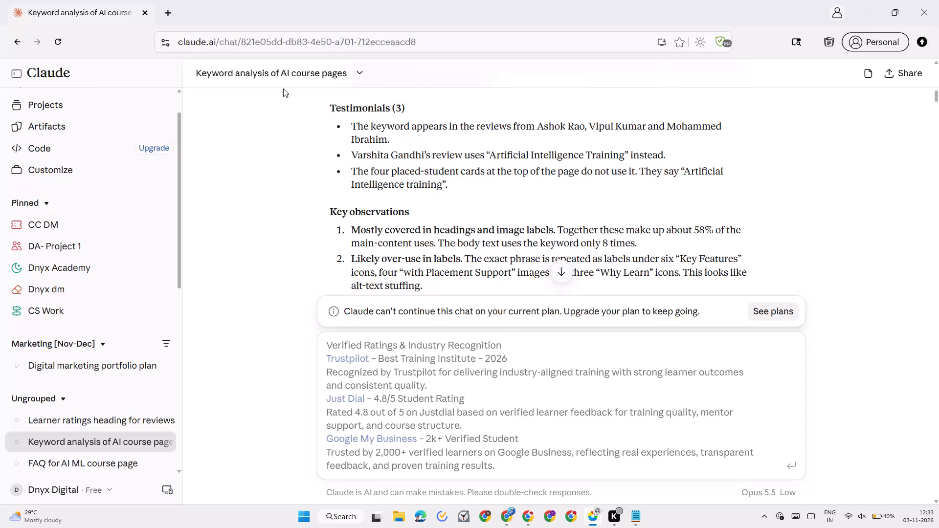
# Switch to Chrome and review the Credo Systemz AI training page from the advisor profiles through the FAQs to the certification section.
pyautogui.hotkey('alt', 'Tab')
pyautogui.scroll(-4, 394, 178)
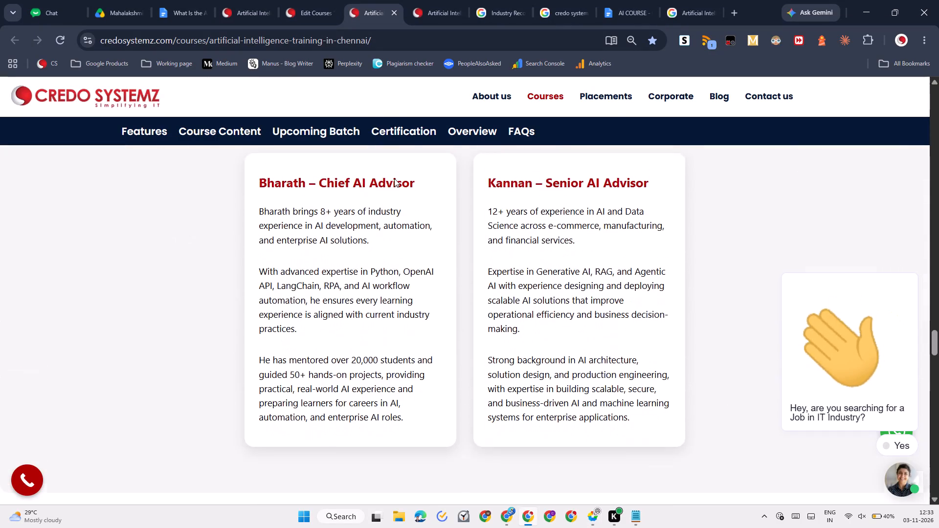
pyautogui.scroll(2, 394, 178)
pyautogui.scroll(-5, 394, 178)
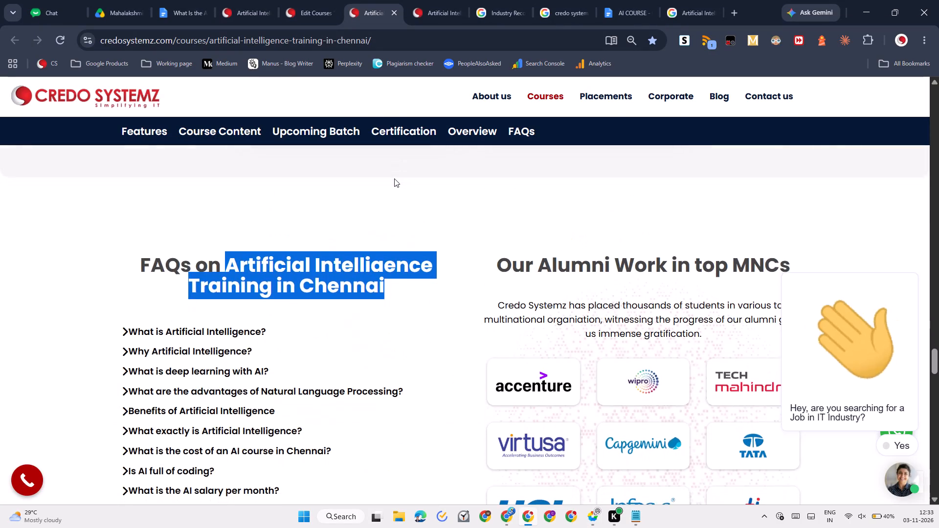
pyautogui.scroll(-2, 394, 178)
pyautogui.click(363, 181)
pyautogui.scroll(-1, 363, 181)
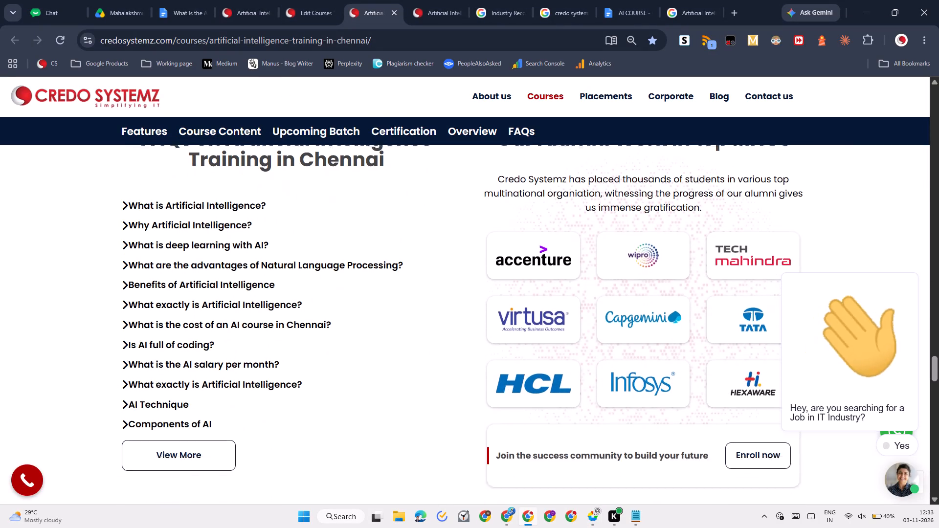
pyautogui.scroll(-5, 363, 181)
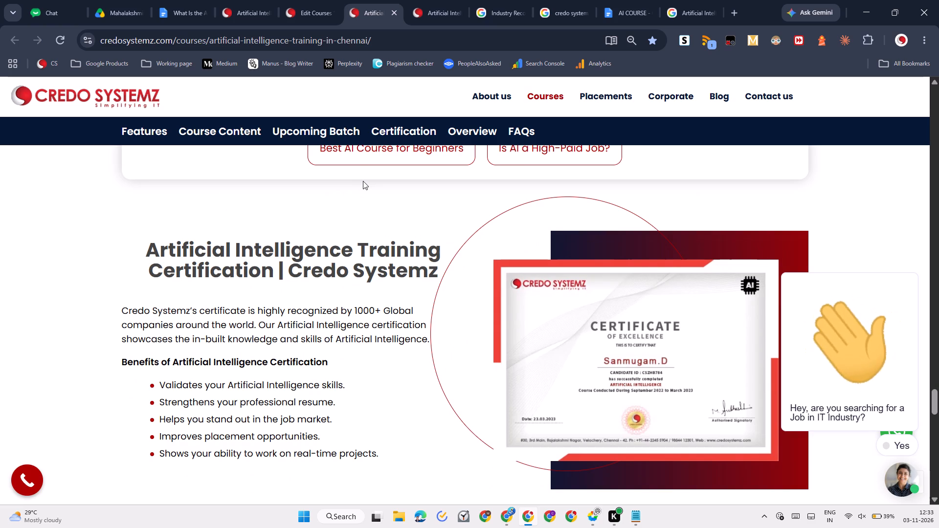
# Go from the AI COURSE - ONPAGE document to the Google Docs home page and create a blank document.
pyautogui.click(607, 0)
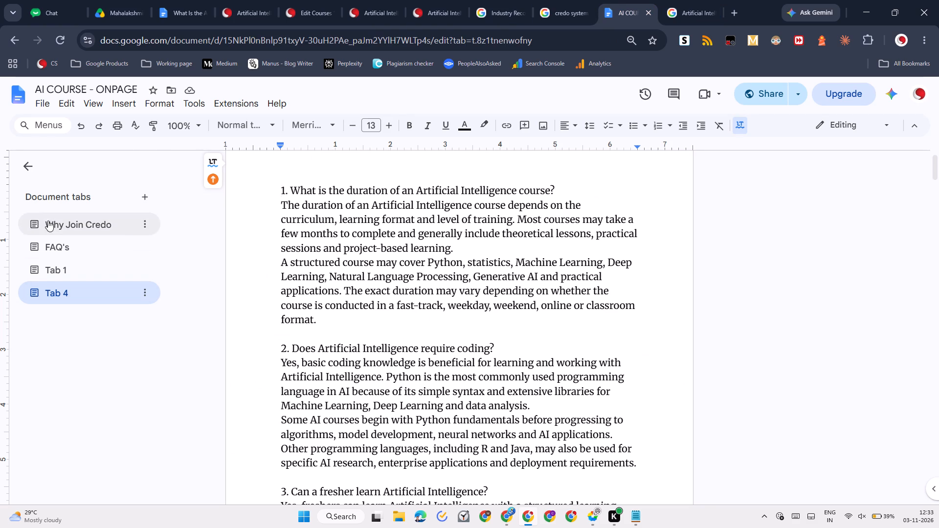
pyautogui.click(5, 95)
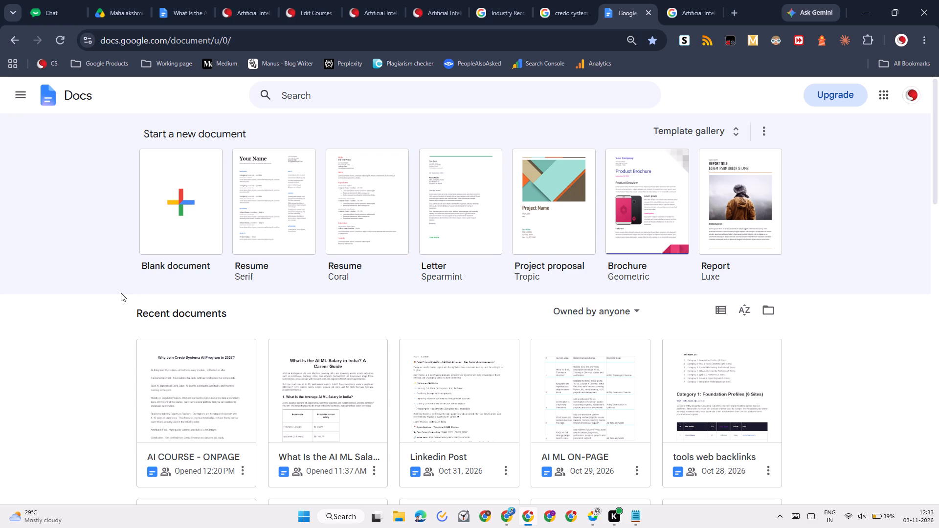
pyautogui.scroll(-1, 206, 309)
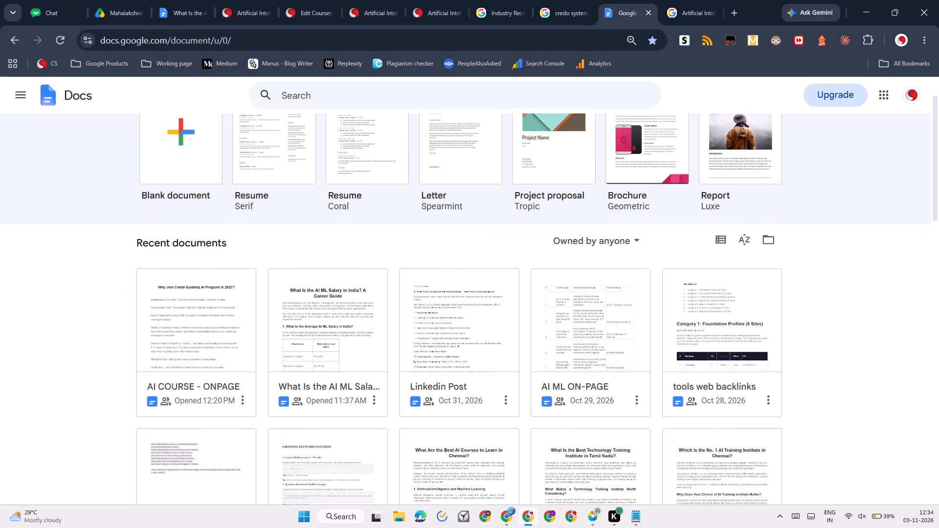
pyautogui.scroll(-1, 206, 309)
pyautogui.scroll(-3, 354, 330)
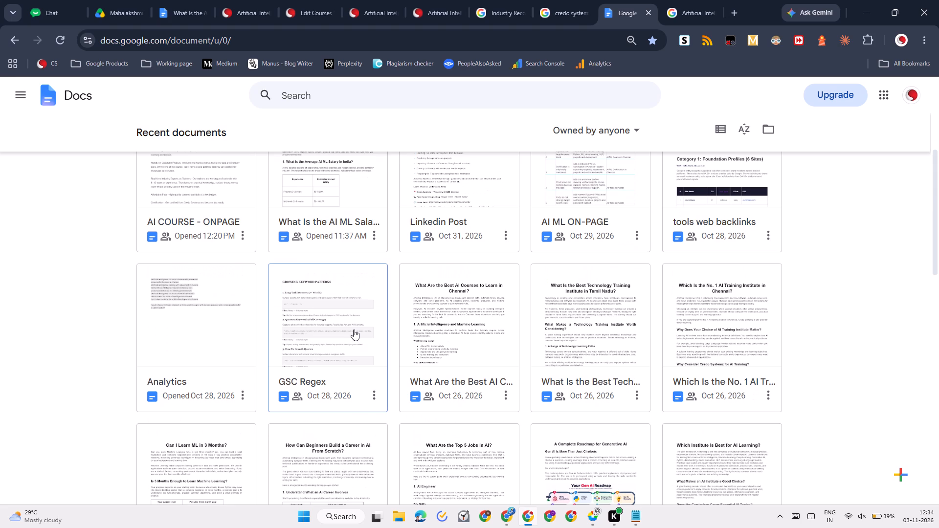
pyautogui.scroll(-3, 354, 330)
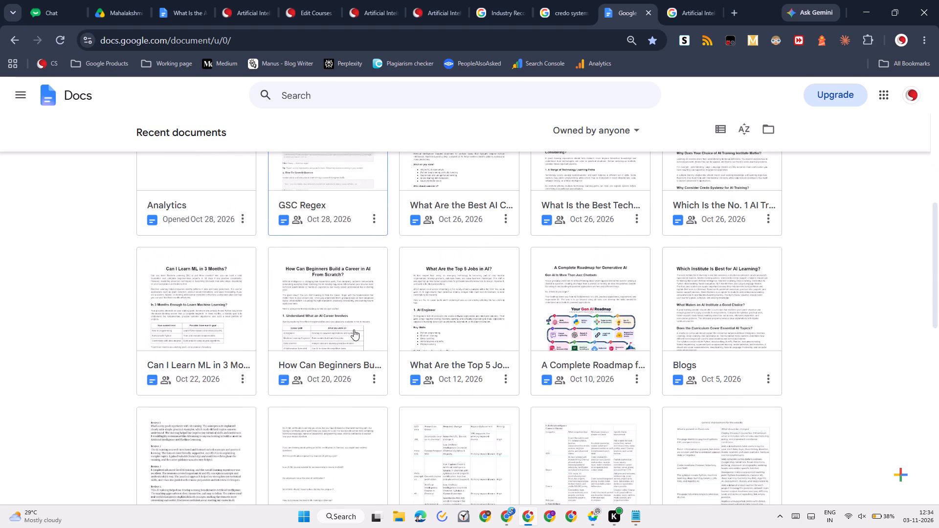
pyautogui.scroll(-2, 354, 330)
pyautogui.scroll(6, 354, 330)
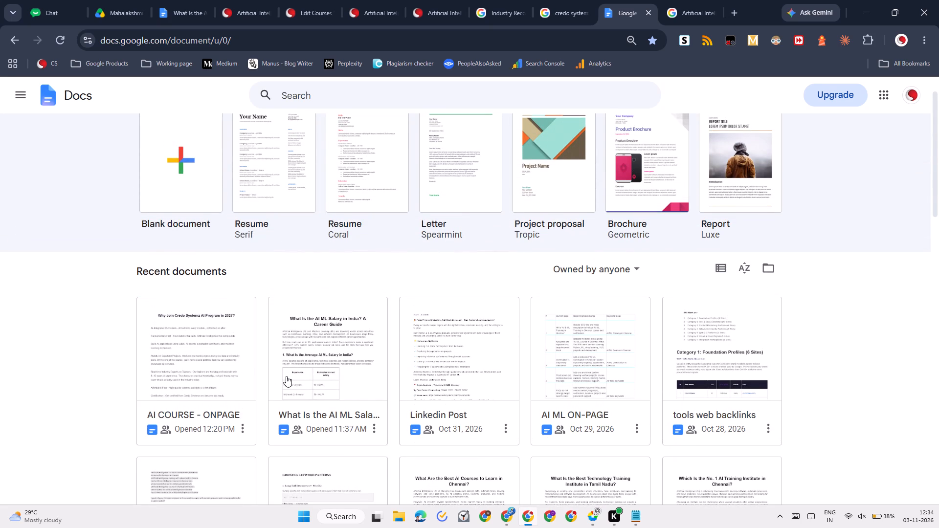
pyautogui.click(168, 182)
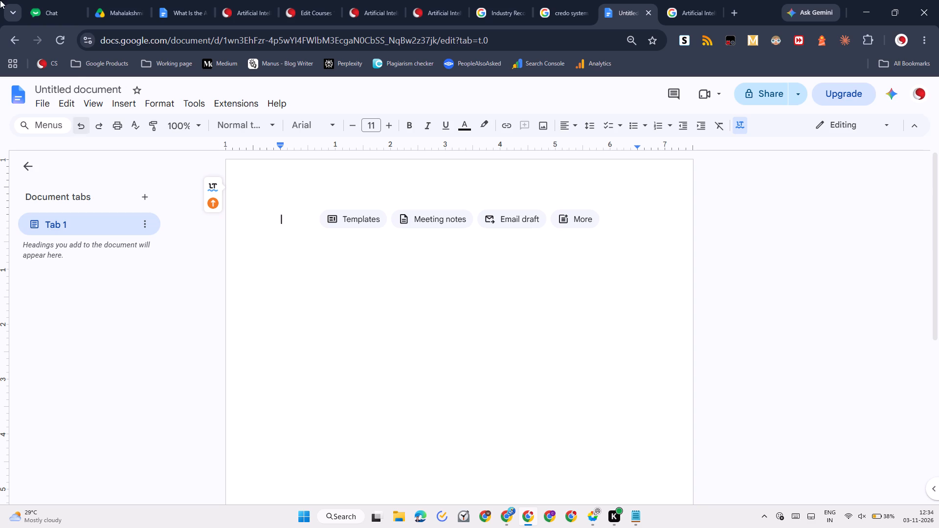
# Name the new document "AI Training- ON-PAGE Changes".
pyautogui.click(71, 85)
pyautogui.press('BackSpace')
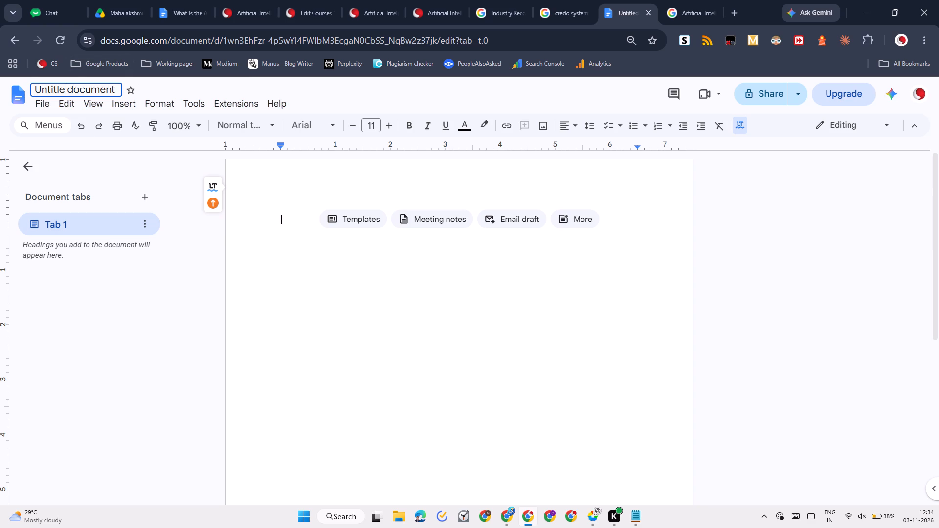
pyautogui.hotkey('ctrl', 'a')
pyautogui.press('BackSpace')
pyautogui.write('ai')
pyautogui.press('space')
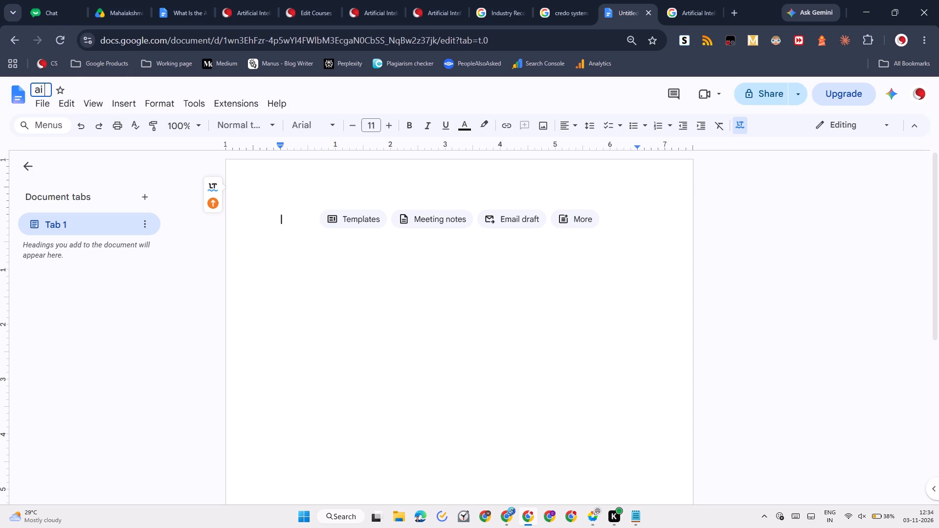
pyautogui.press('BackSpace')
pyautogui.press('BackSpace')
pyautogui.press('BackSpace')
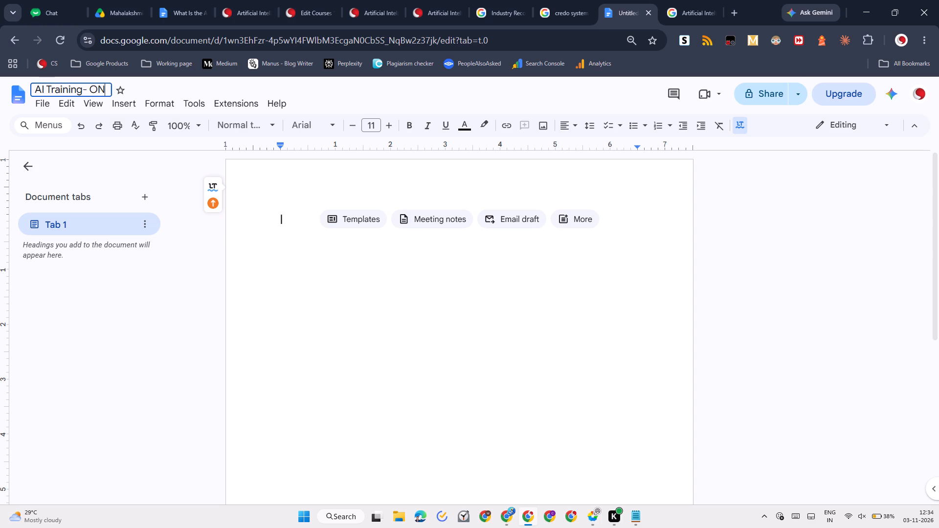
pyautogui.press('BackSpace')
pyautogui.press('BackSpace')
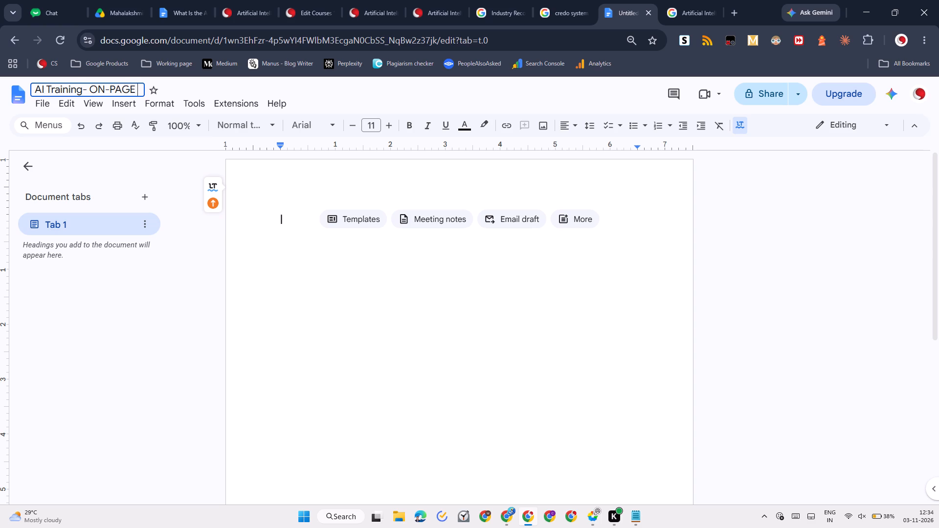
pyautogui.press('u')
pyautogui.press('BackSpace')
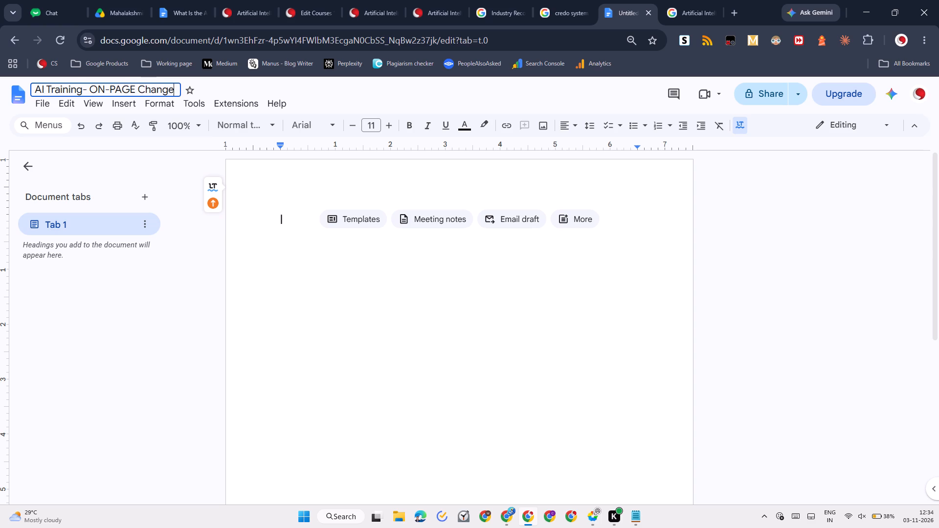
pyautogui.press('Return')
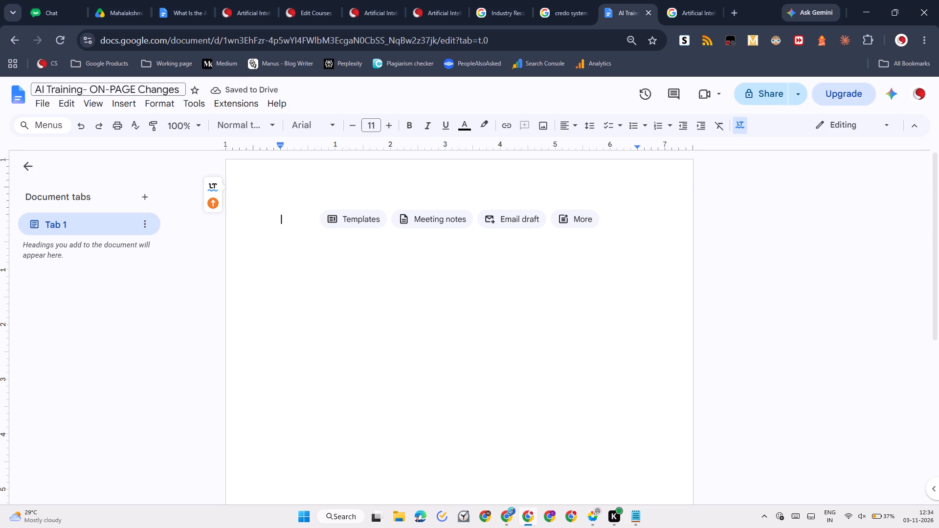
# Shorten the document title to "AI Training- ON-PAGE" by removing the word "Changes".
pyautogui.click(170, 92)
pyautogui.click(160, 92)
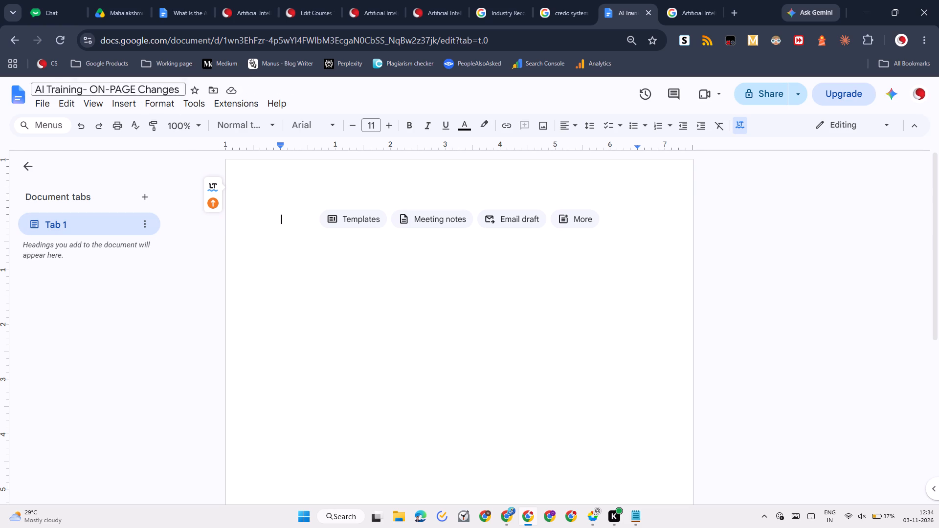
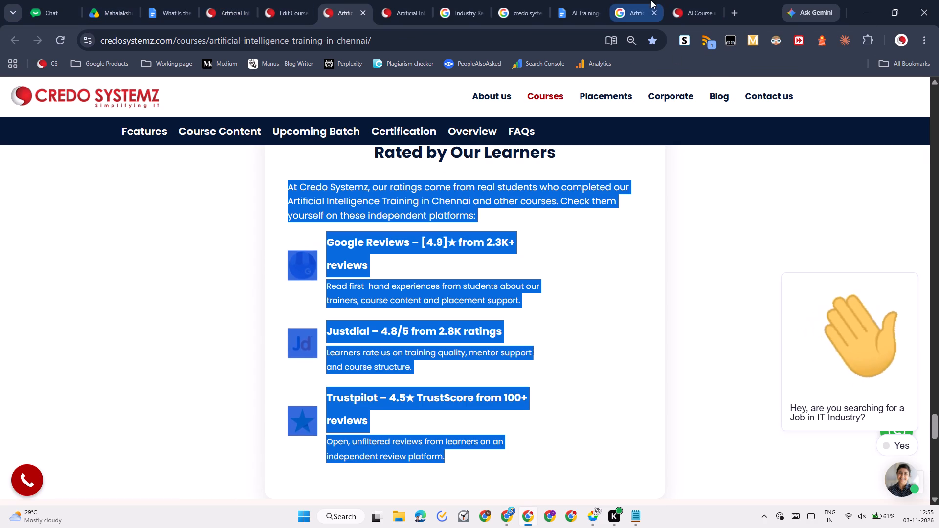
pyautogui.click(596, 0)
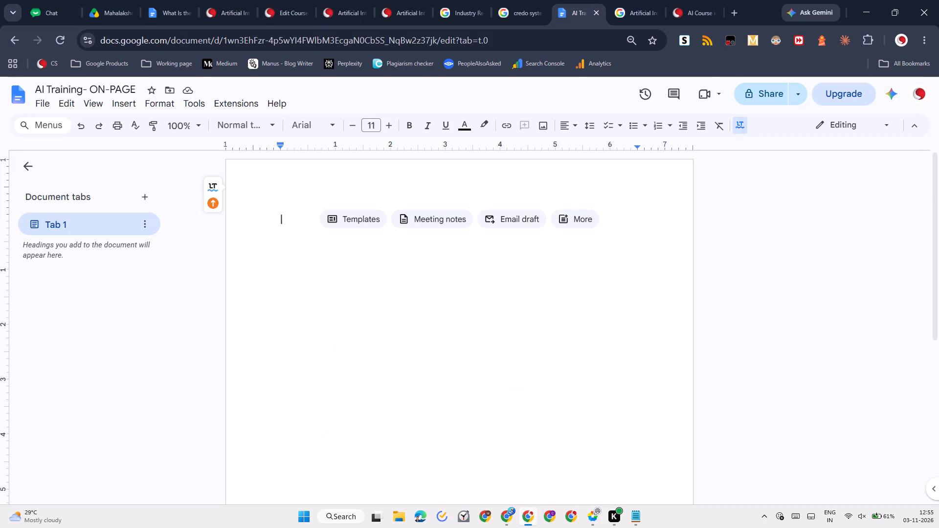
pyautogui.hotkey('ctrl', 'v')
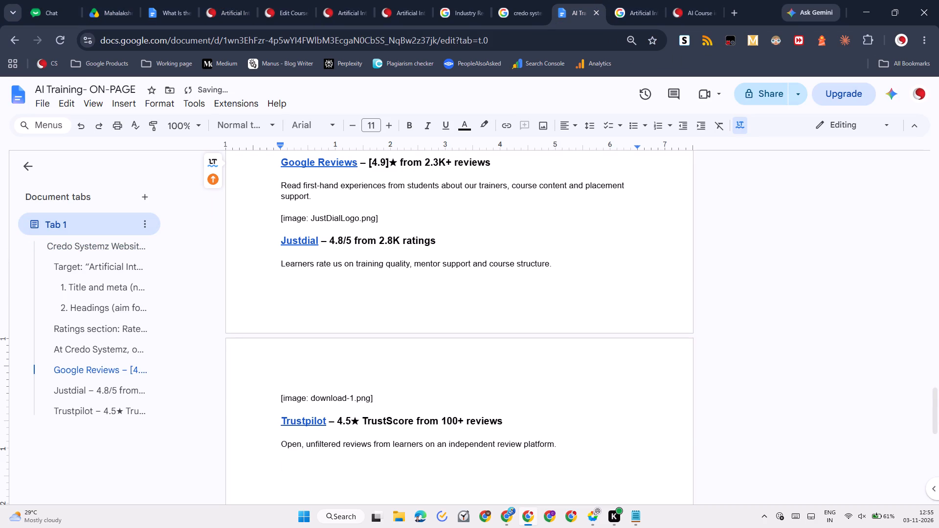
# Set the font of the entire pasted document to Poppins.
pyautogui.scroll(8, 403, 294)
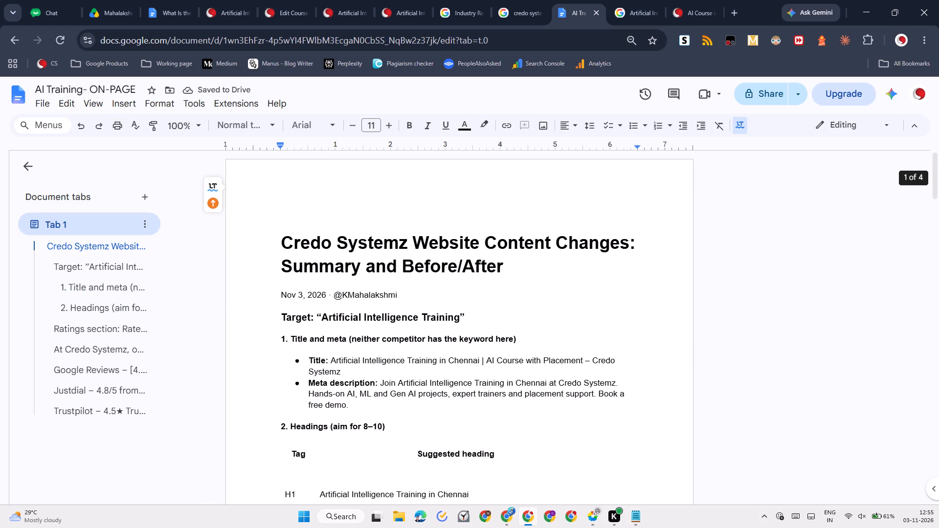
pyautogui.scroll(-1, 403, 294)
pyautogui.click(367, 294)
pyautogui.hotkey('ctrl', 'a')
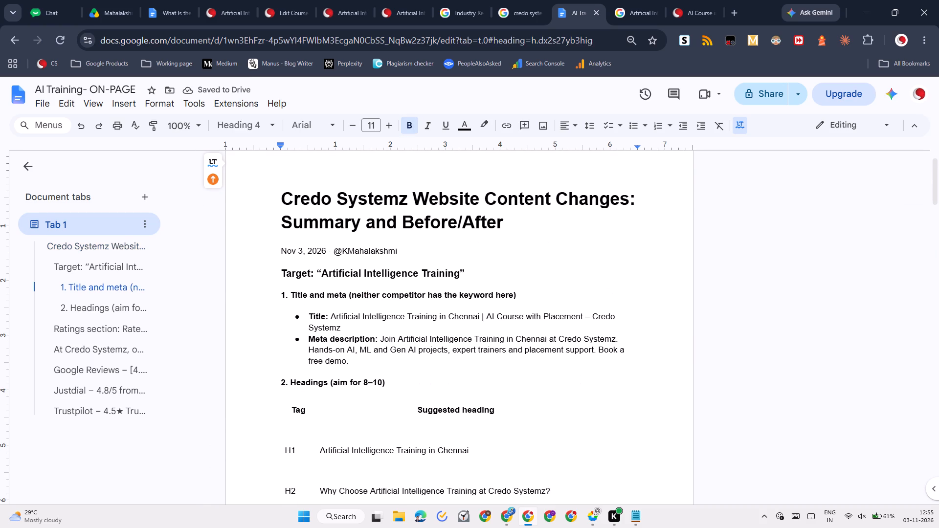
pyautogui.click(306, 128)
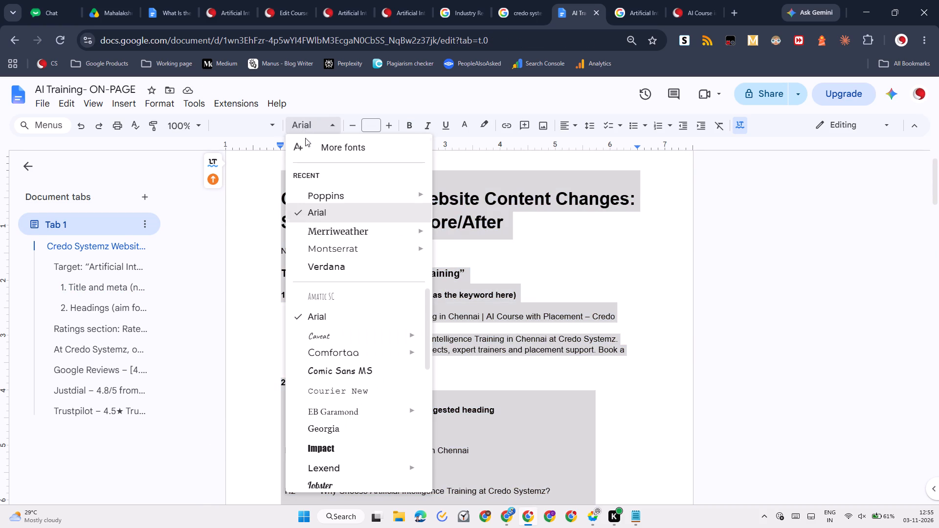
pyautogui.click(329, 196)
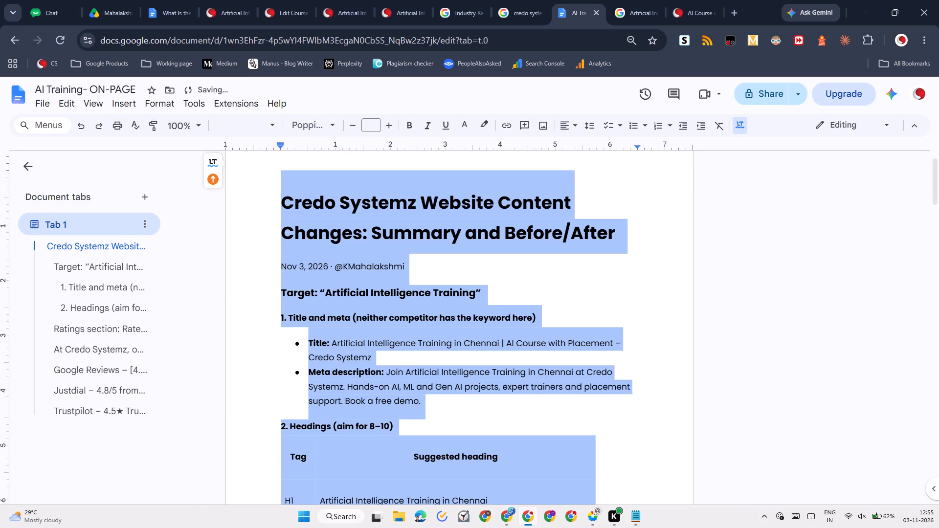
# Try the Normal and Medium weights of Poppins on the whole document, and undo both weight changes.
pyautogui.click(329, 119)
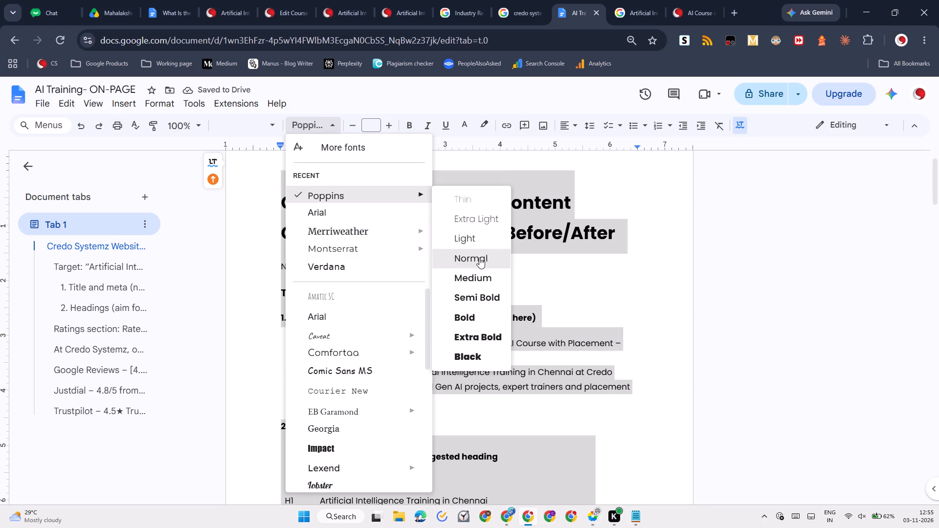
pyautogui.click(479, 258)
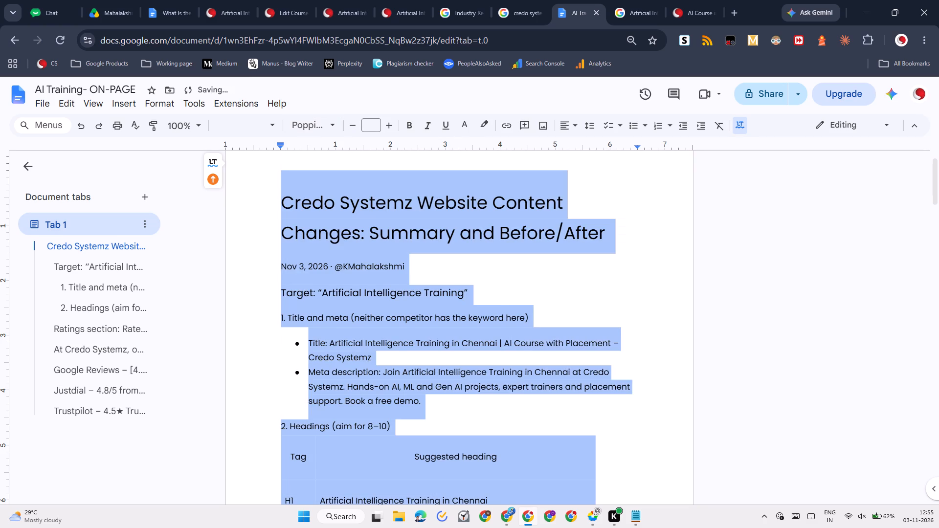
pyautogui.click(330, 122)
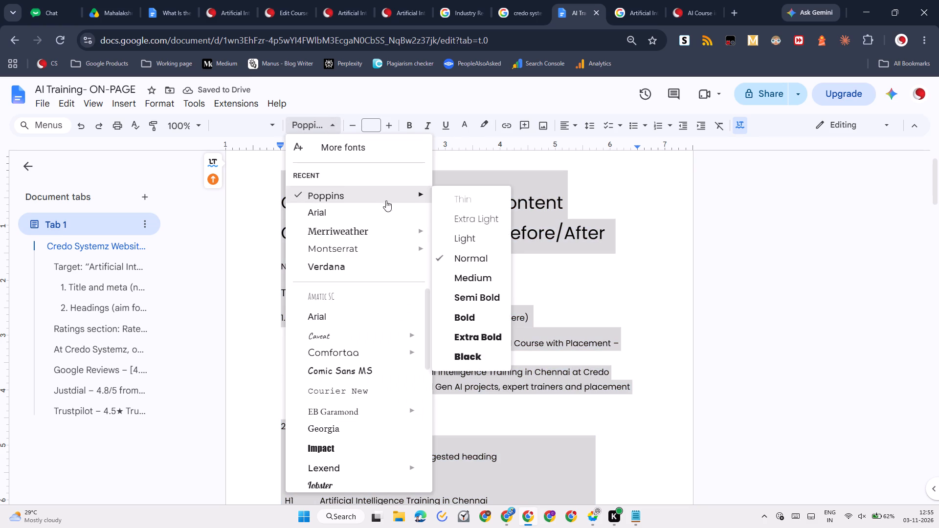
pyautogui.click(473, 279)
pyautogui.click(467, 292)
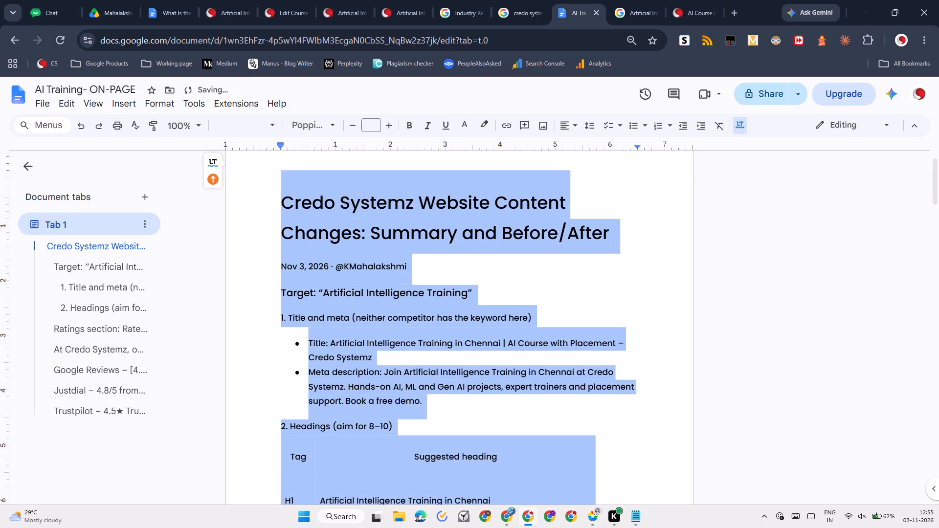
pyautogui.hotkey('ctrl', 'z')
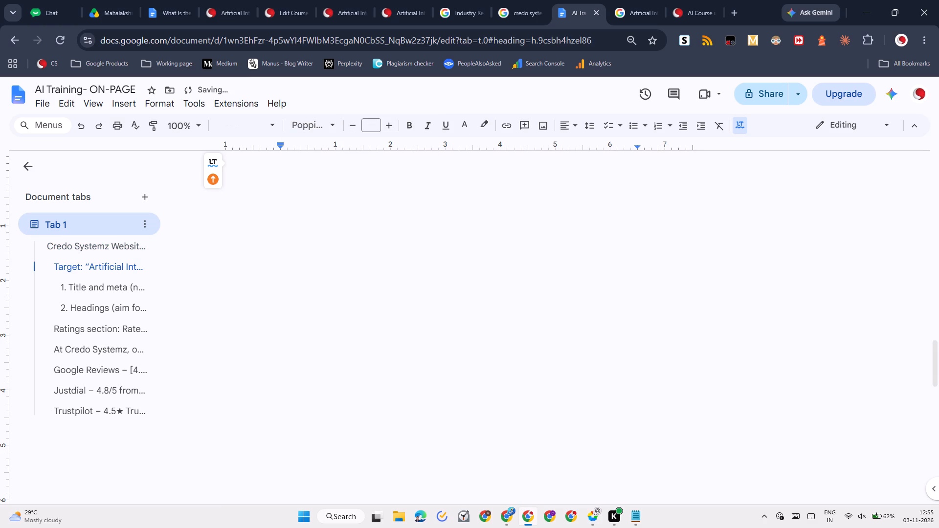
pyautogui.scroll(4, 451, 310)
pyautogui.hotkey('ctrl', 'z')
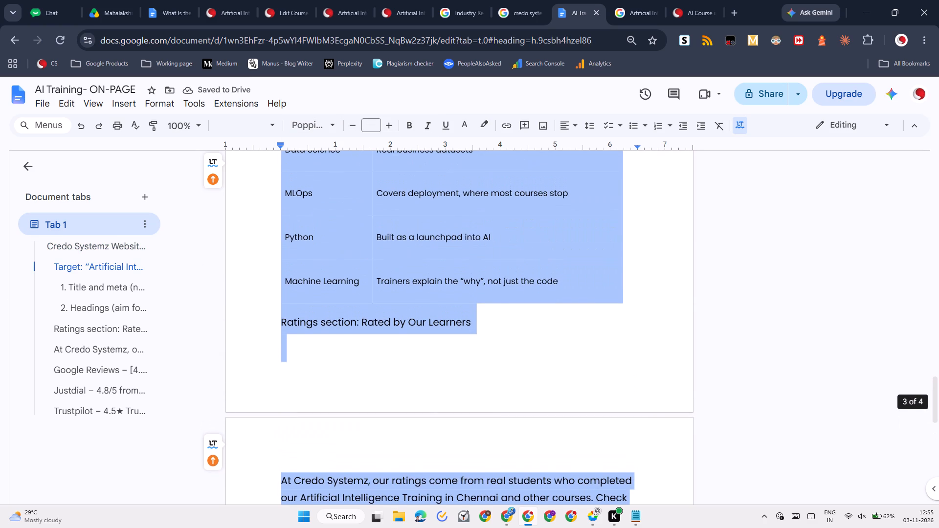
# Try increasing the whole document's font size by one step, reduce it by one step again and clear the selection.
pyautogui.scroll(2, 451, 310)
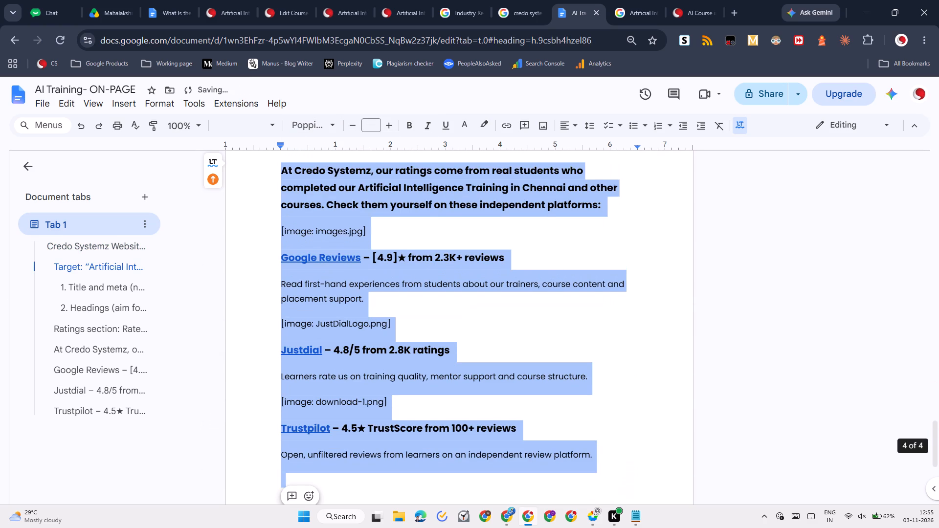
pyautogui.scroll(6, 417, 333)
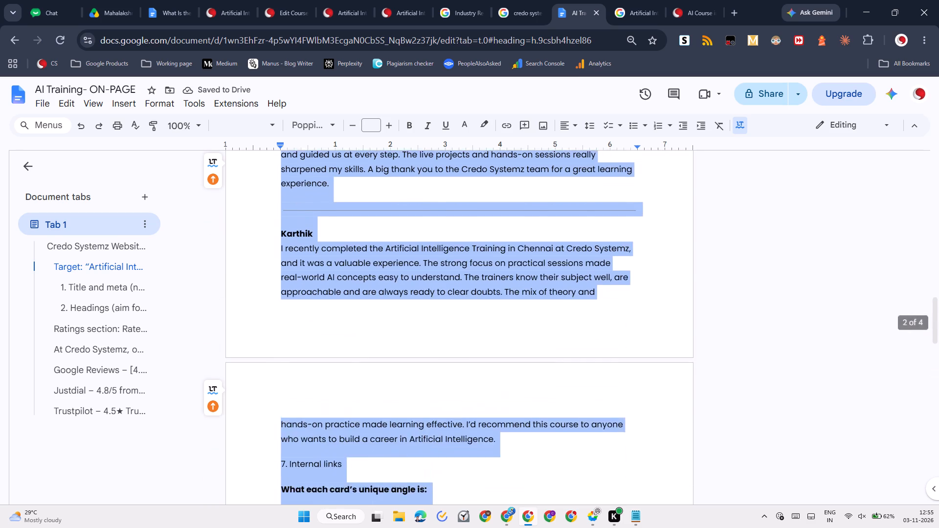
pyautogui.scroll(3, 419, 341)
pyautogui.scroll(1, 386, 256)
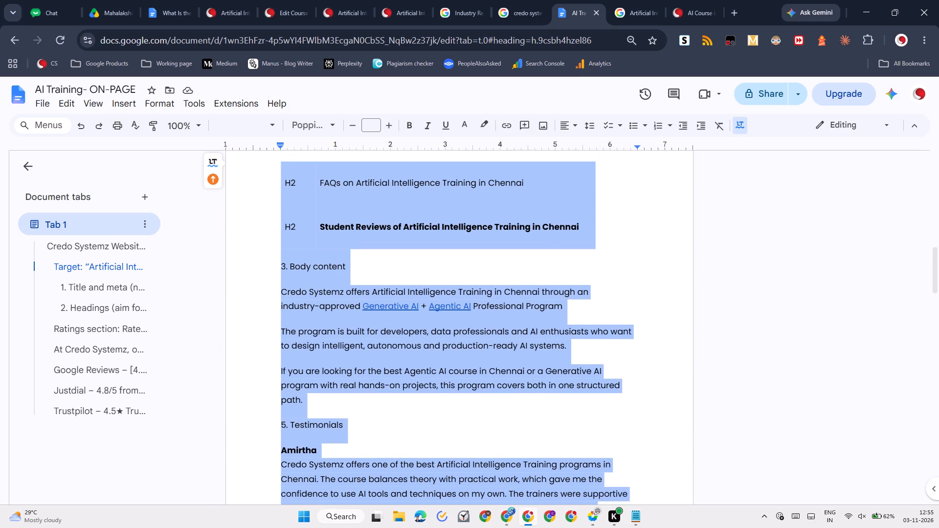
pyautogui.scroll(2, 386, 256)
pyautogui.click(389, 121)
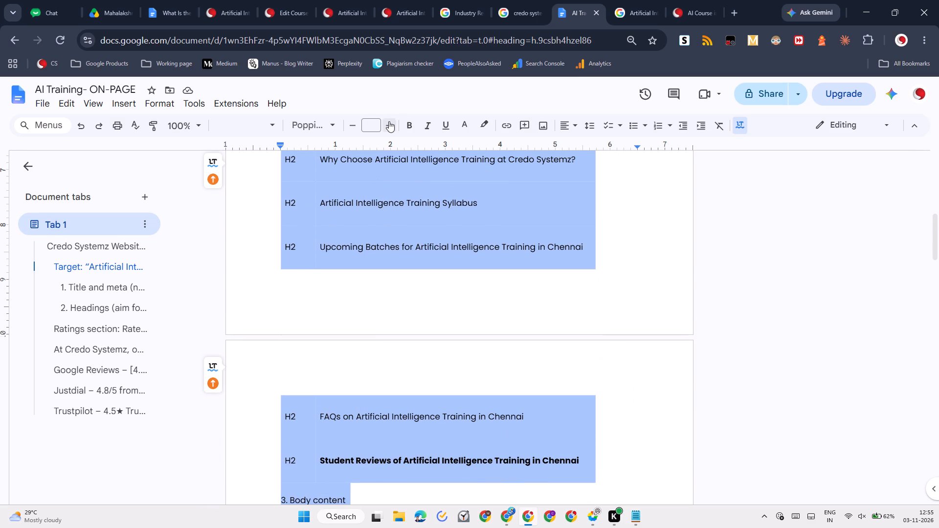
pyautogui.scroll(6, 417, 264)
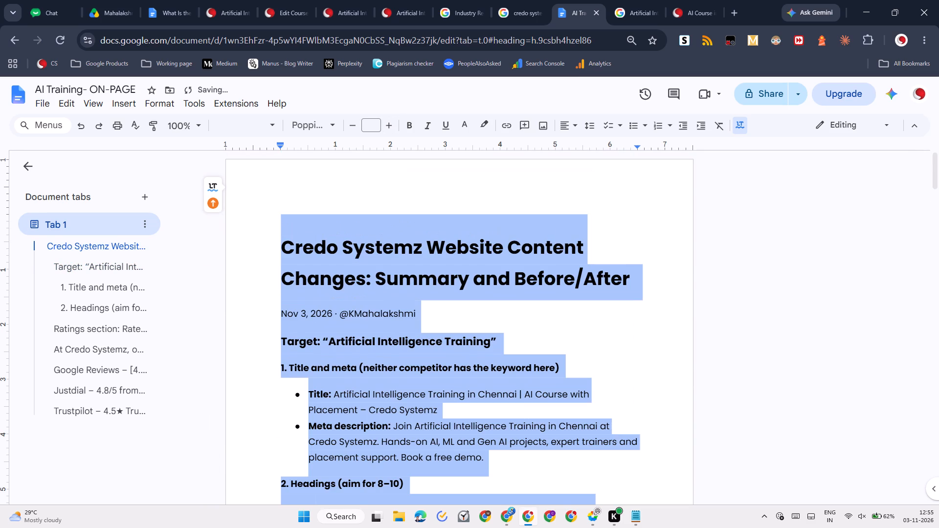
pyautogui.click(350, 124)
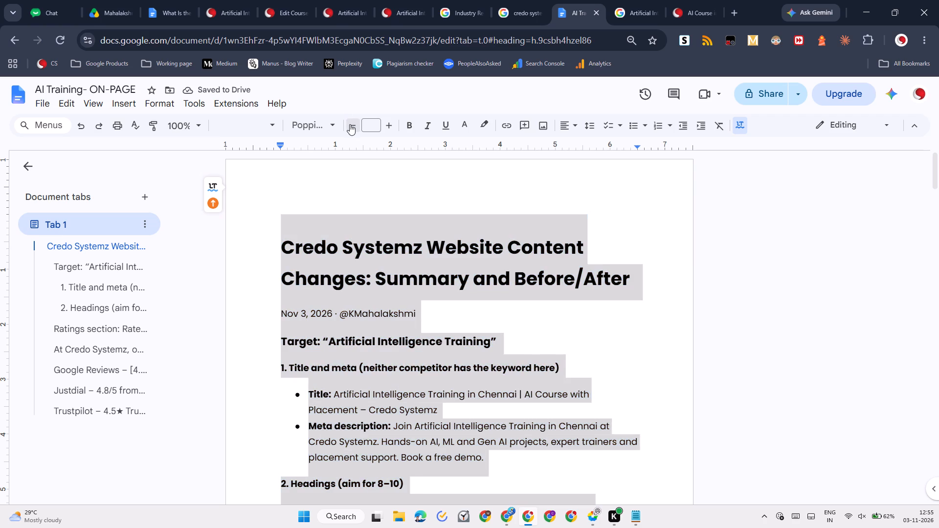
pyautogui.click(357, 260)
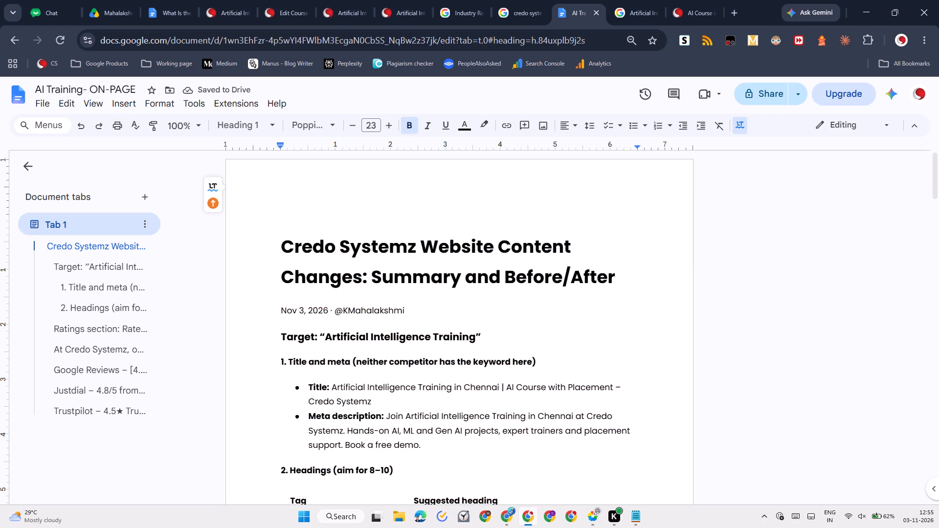
# Delete the line with the date and author mention below the document title, including its empty paragraph.
pyautogui.scroll(-1, 364, 277)
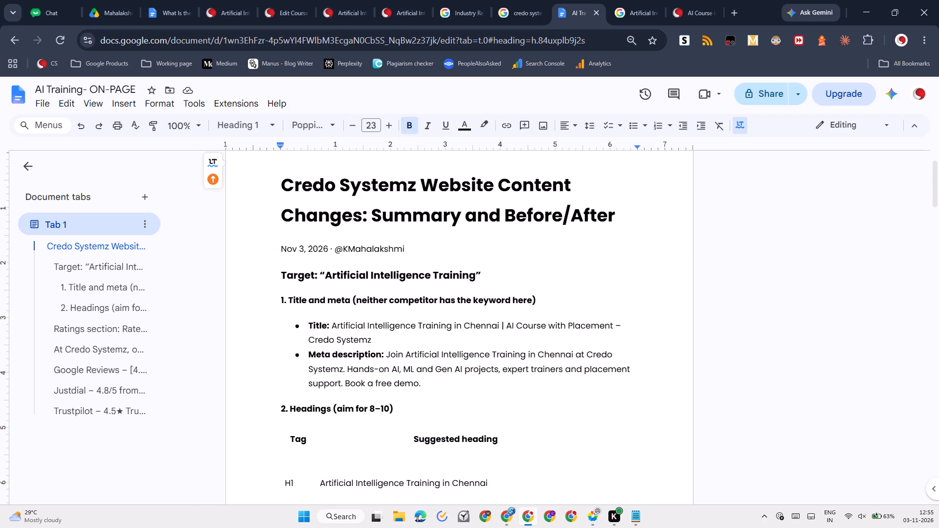
pyautogui.moveTo(411, 252); pyautogui.dragTo(328, 255)
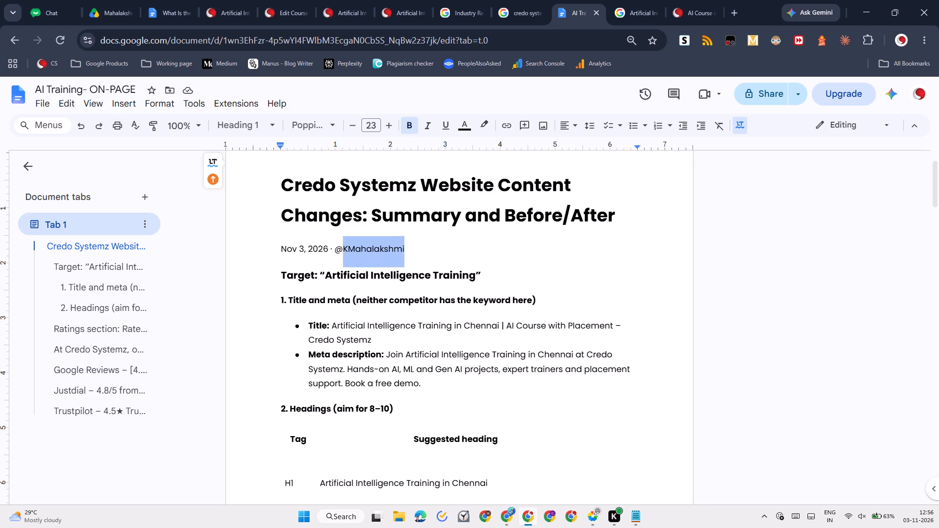
pyautogui.moveTo(328, 255); pyautogui.dragTo(272, 242)
pyautogui.press('BackSpace')
pyautogui.press('BackSpace')
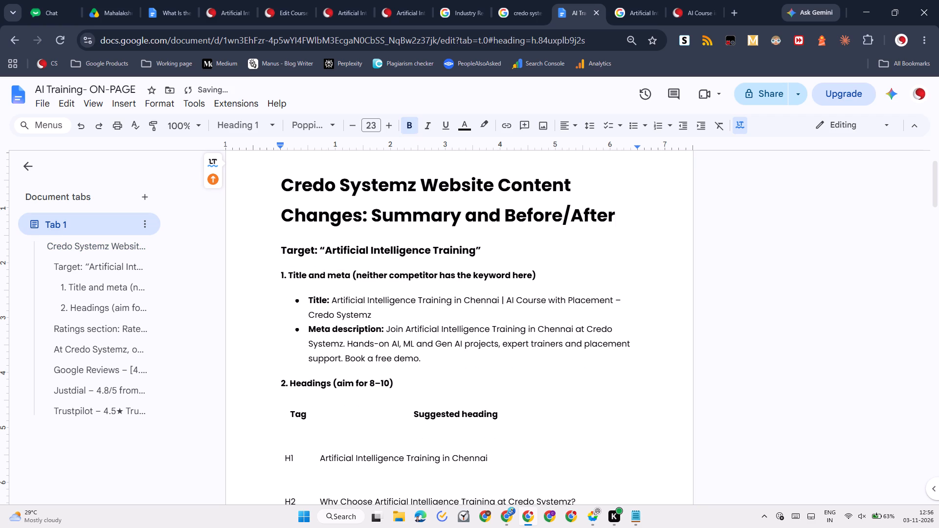
# Set everything from the "1. Title and meta" heading to the end of the document in Times, adding that font through a search for "times".
pyautogui.scroll(-1, 323, 304)
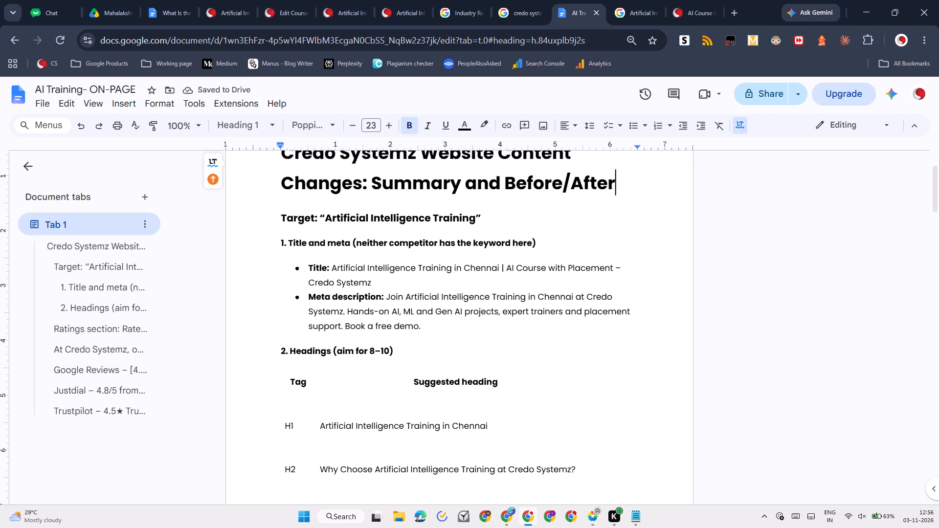
pyautogui.moveTo(282, 243); pyautogui.dragTo(428, 527)
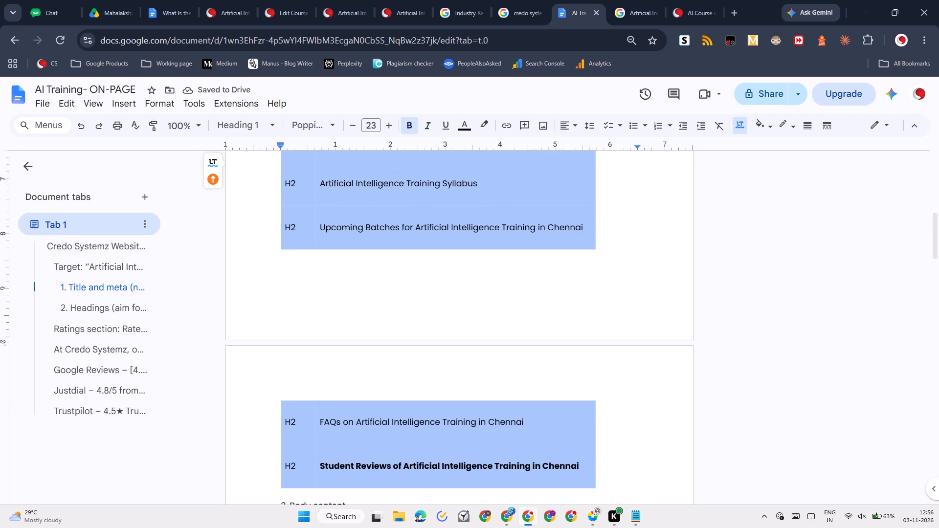
pyautogui.moveTo(428, 527); pyautogui.dragTo(429, 527)
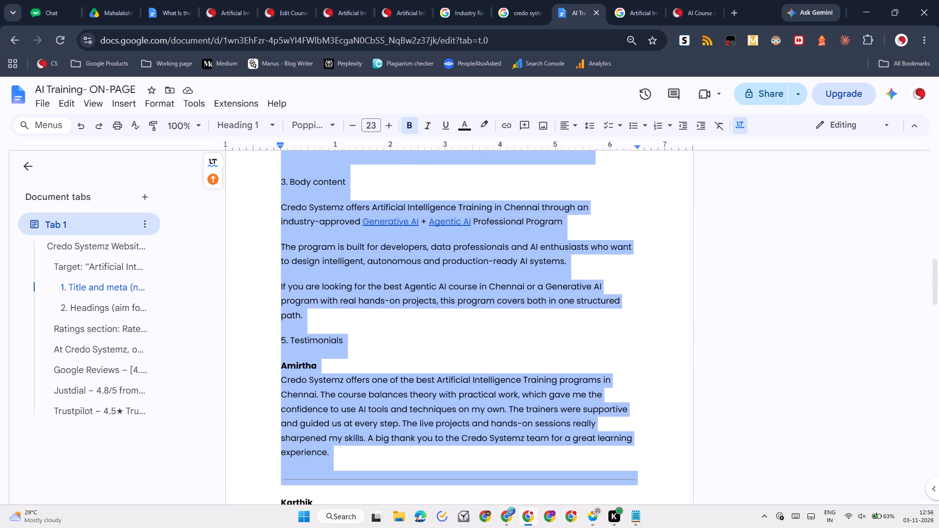
pyautogui.moveTo(429, 527); pyautogui.dragTo(432, 527)
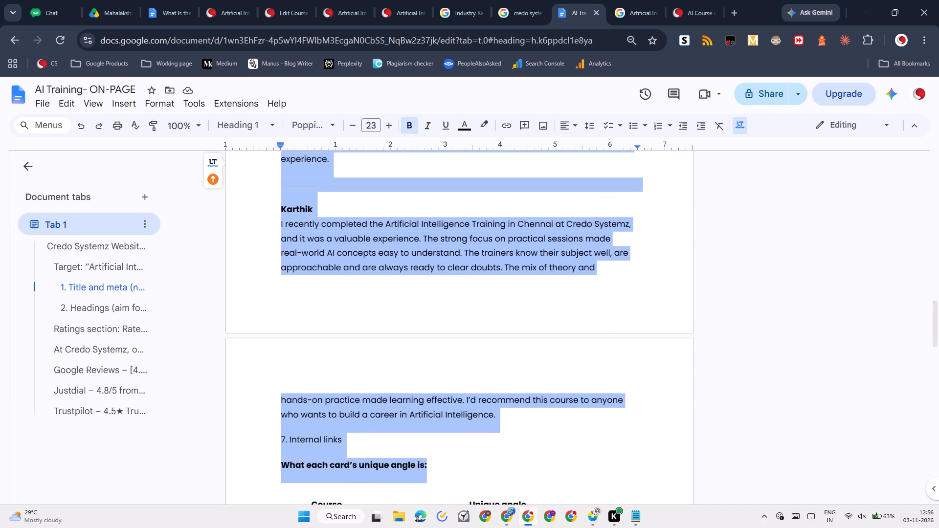
pyautogui.moveTo(432, 527); pyautogui.dragTo(460, 527)
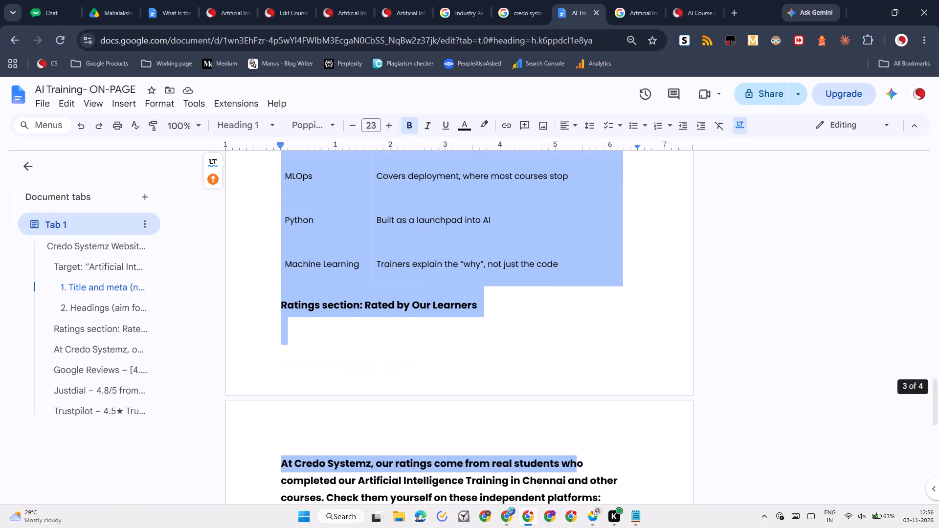
pyautogui.moveTo(460, 527); pyautogui.dragTo(461, 527)
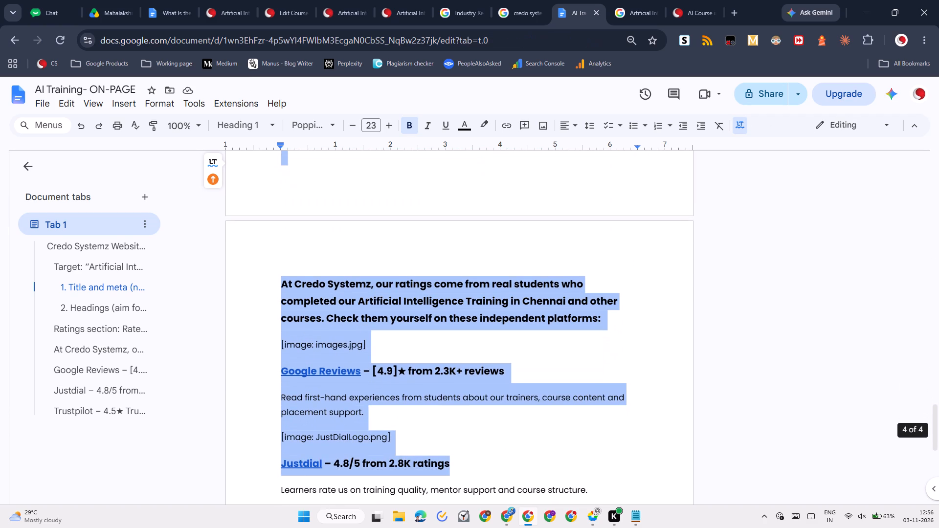
pyautogui.moveTo(461, 527); pyautogui.dragTo(461, 527)
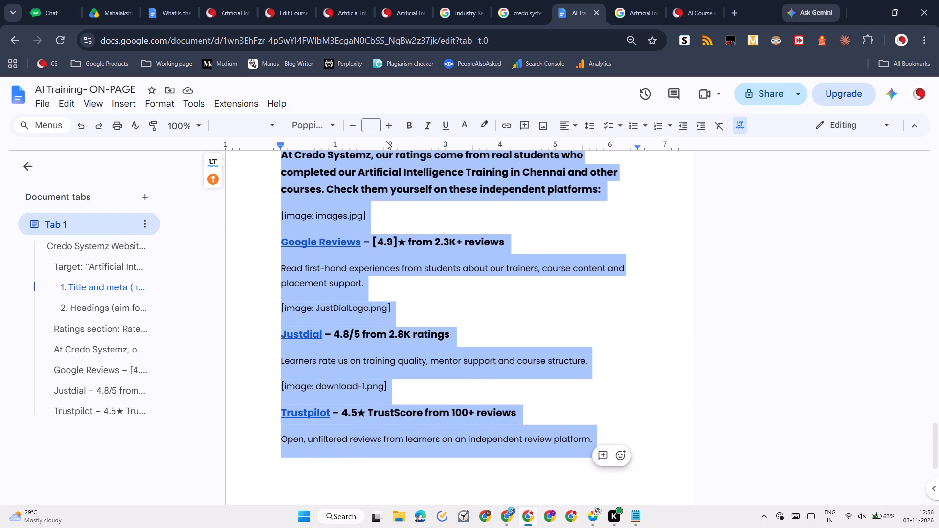
pyautogui.click(315, 121)
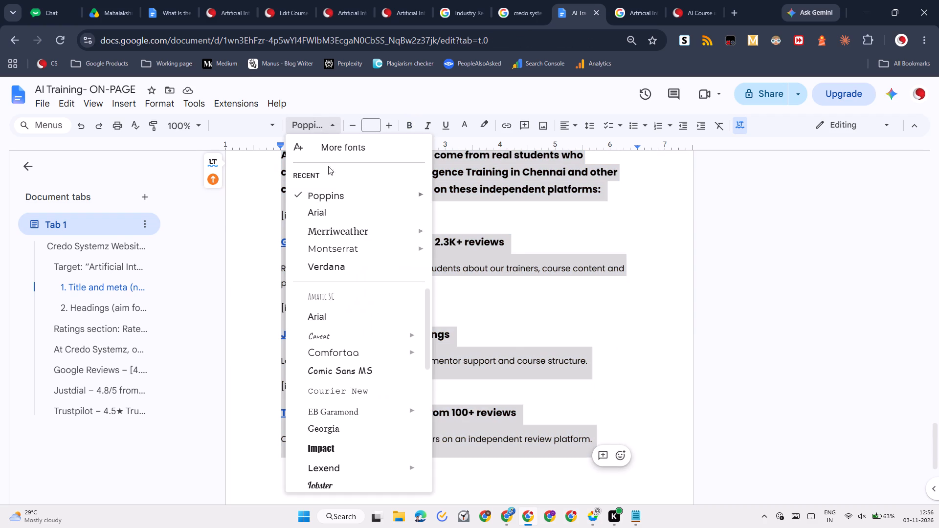
pyautogui.scroll(7, 637, 252)
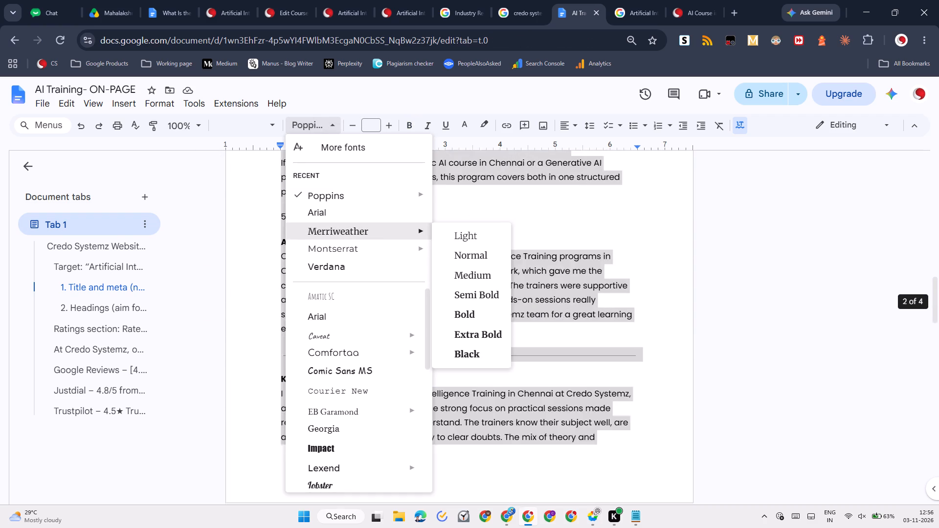
pyautogui.scroll(2, 646, 365)
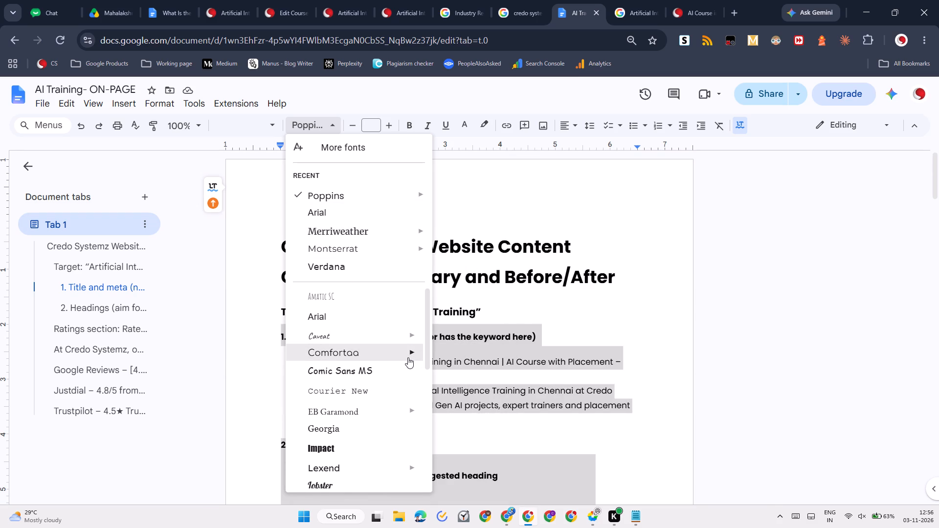
pyautogui.click(346, 151)
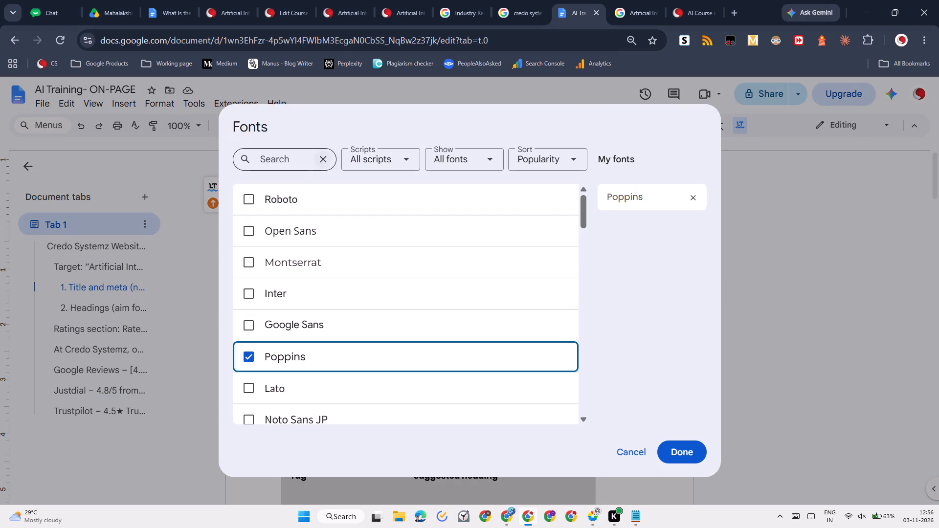
pyautogui.click(296, 155)
pyautogui.write('times')
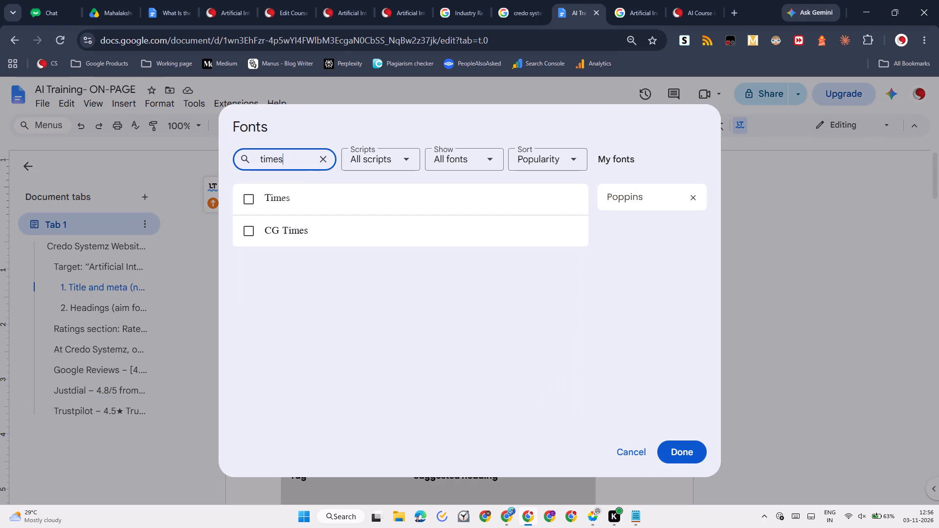
pyautogui.click(316, 209)
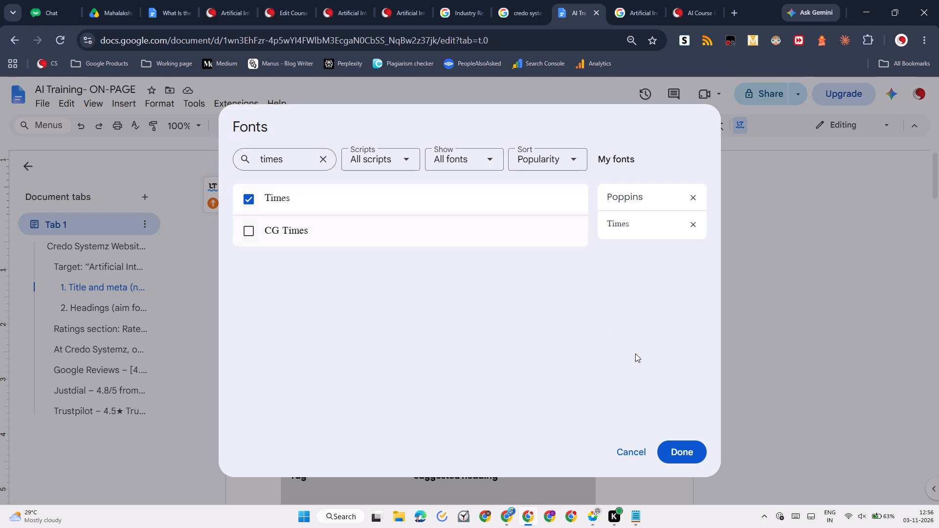
pyautogui.click(680, 448)
# Increase the font size of the selected text below the "Target" line by four steps, to 15 for the "1. Title and meta" heading.
pyautogui.scroll(-1, 477, 372)
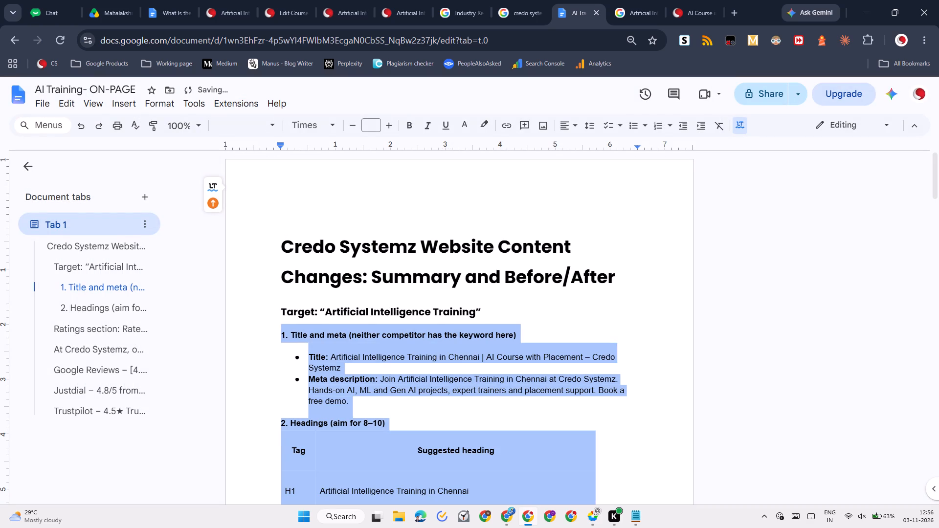
pyautogui.scroll(-1, 477, 372)
pyautogui.click(392, 124)
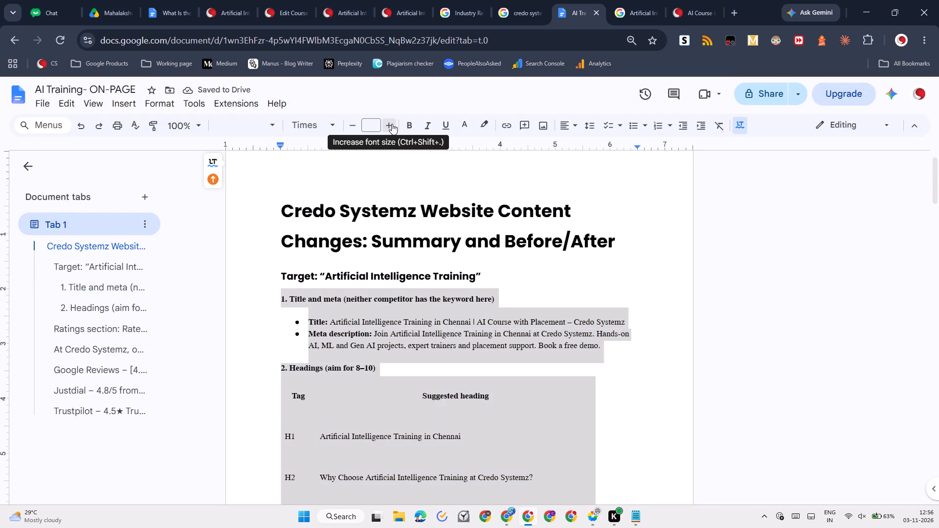
pyautogui.click(392, 124)
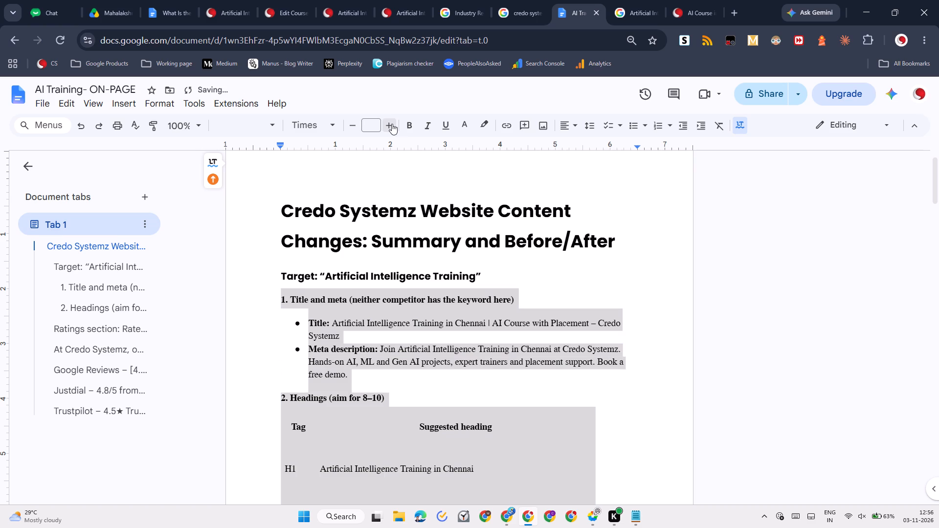
pyautogui.click(392, 124)
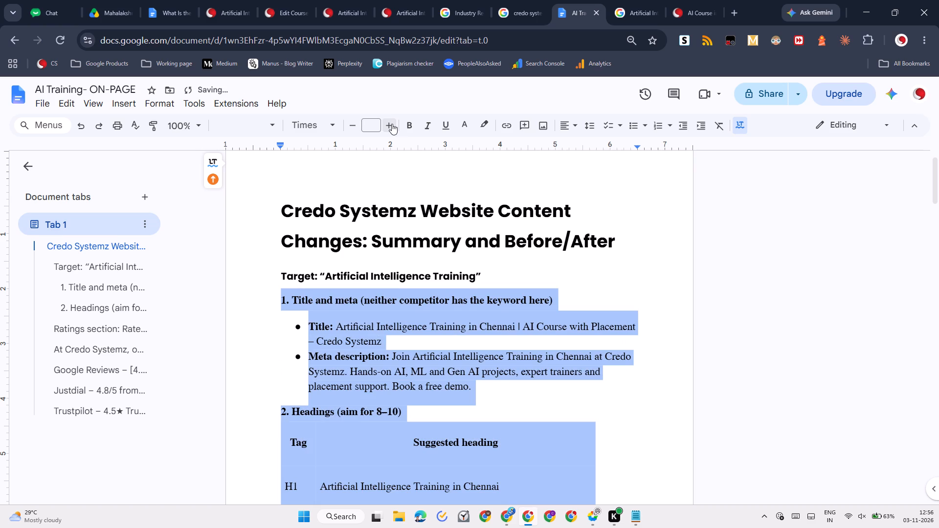
pyautogui.click(392, 124)
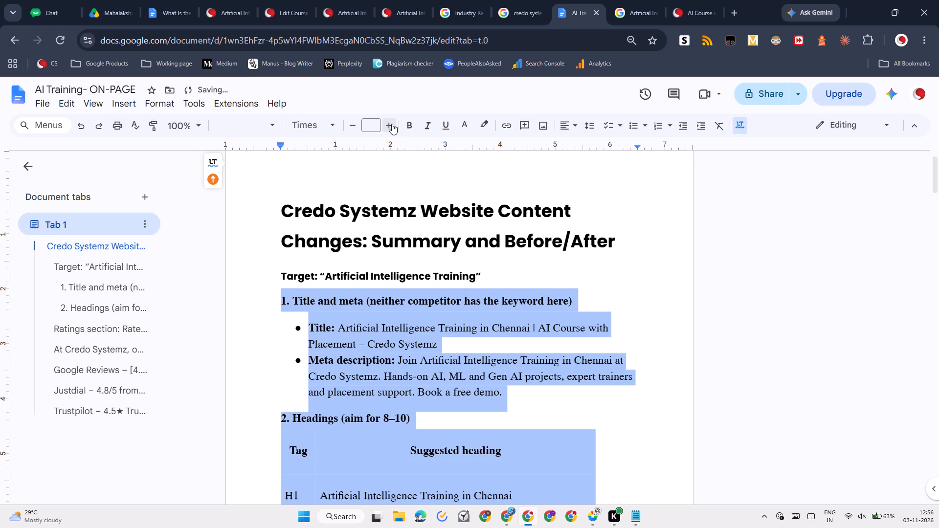
pyautogui.click(420, 300)
# Set the document title "Credo Systemz Website Content Changes: Summary and Before/After" in Times.
pyautogui.scroll(-2, 401, 344)
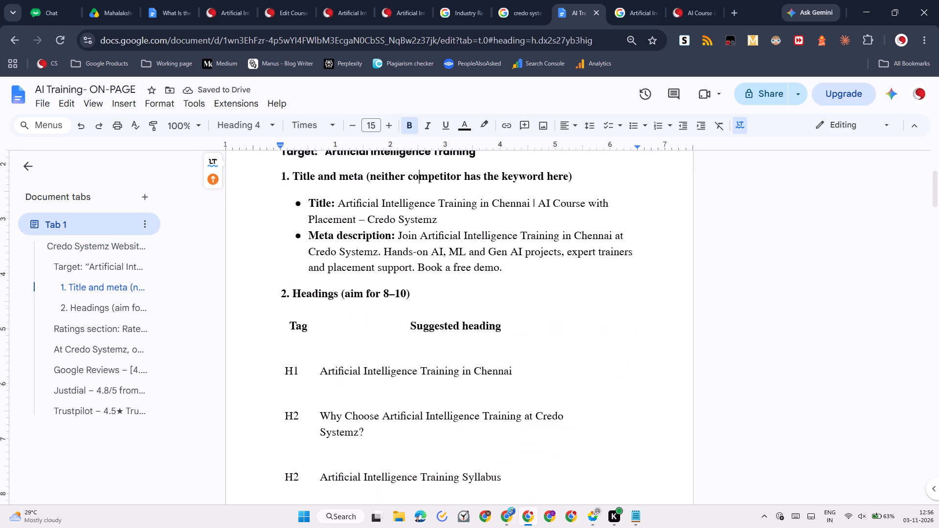
pyautogui.scroll(2, 401, 344)
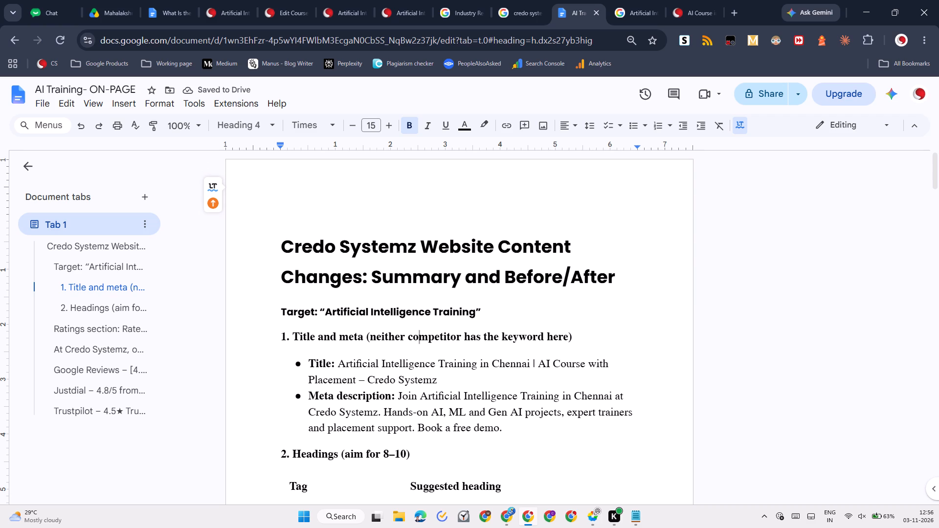
pyautogui.moveTo(621, 282); pyautogui.dragTo(278, 255)
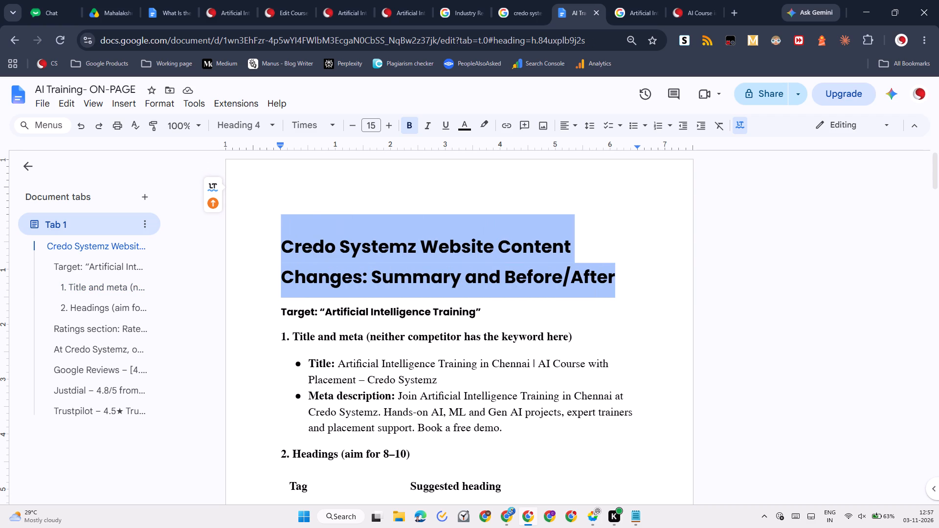
pyautogui.moveTo(278, 255); pyautogui.dragTo(273, 254)
pyautogui.click(313, 126)
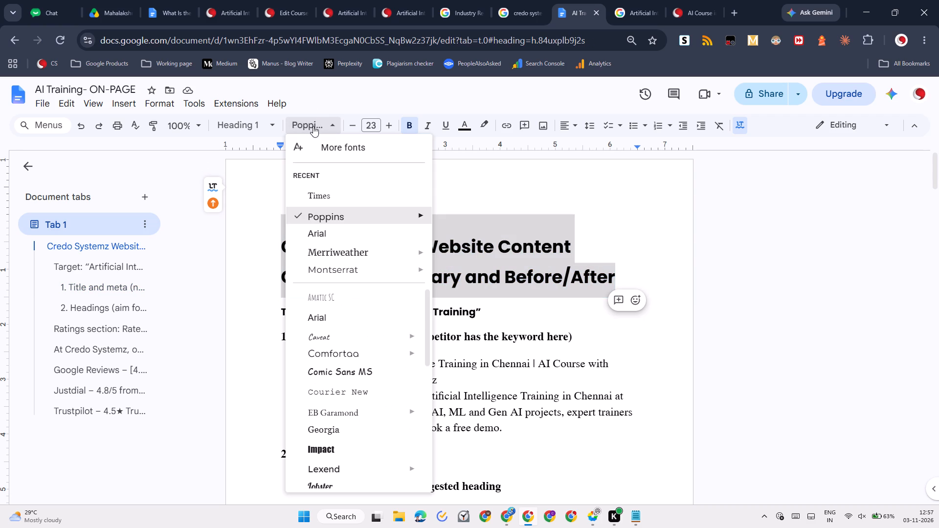
pyautogui.click(327, 190)
pyautogui.click(343, 251)
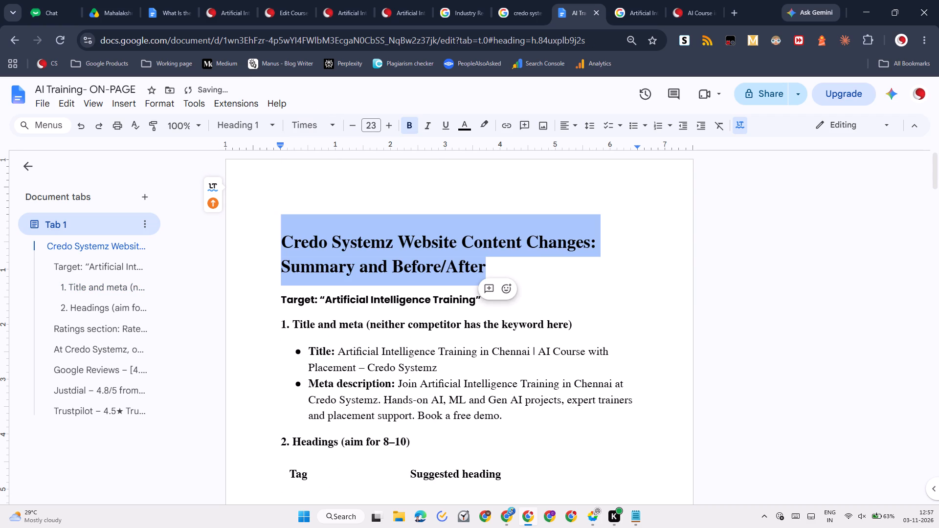
# Delete ": Summary and Before/After" from the title, leaving "Credo Systemz Website Content Changes".
pyautogui.moveTo(505, 267); pyautogui.dragTo(324, 264)
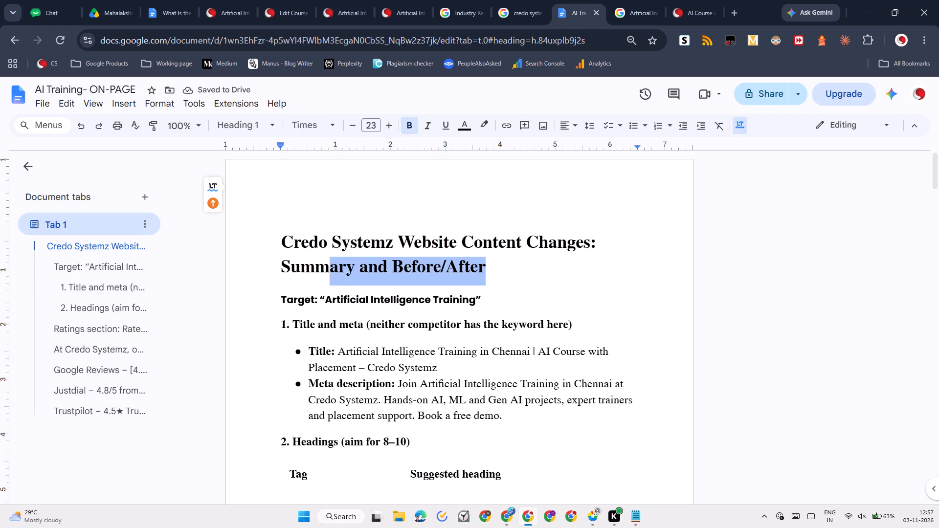
pyautogui.moveTo(324, 264); pyautogui.dragTo(285, 270)
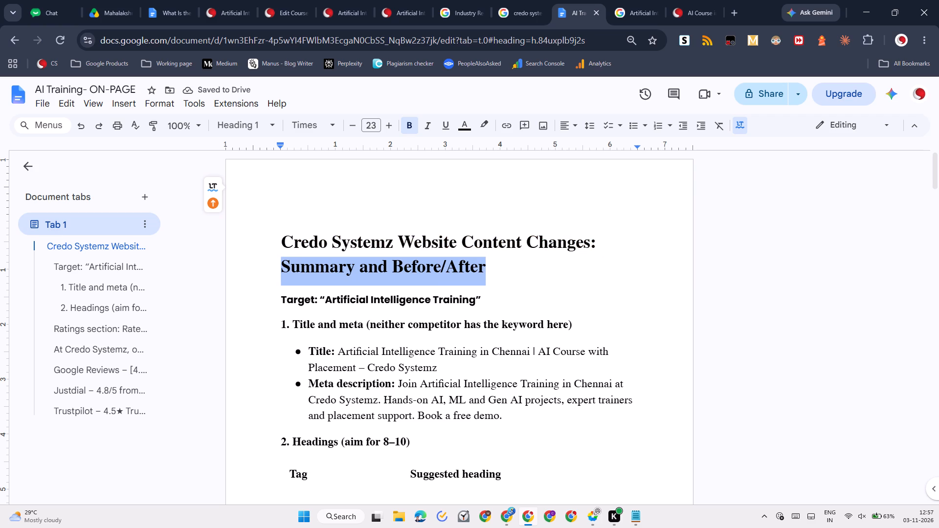
pyautogui.press('BackSpace')
pyautogui.press('BackSpace')
pyautogui.press('BackSpace')
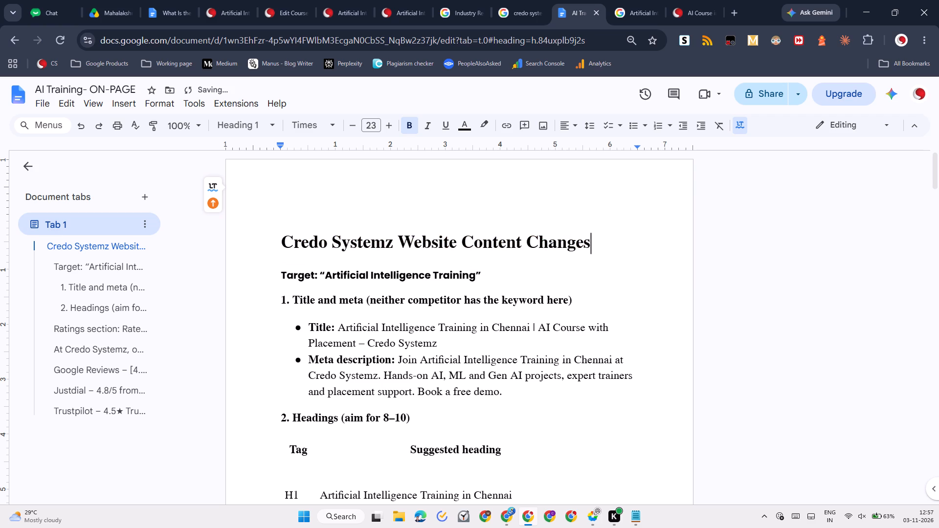
# Format the "Target: “Artificial Intelligence Training”" line in Times at font size 16.
pyautogui.scroll(-1, 285, 270)
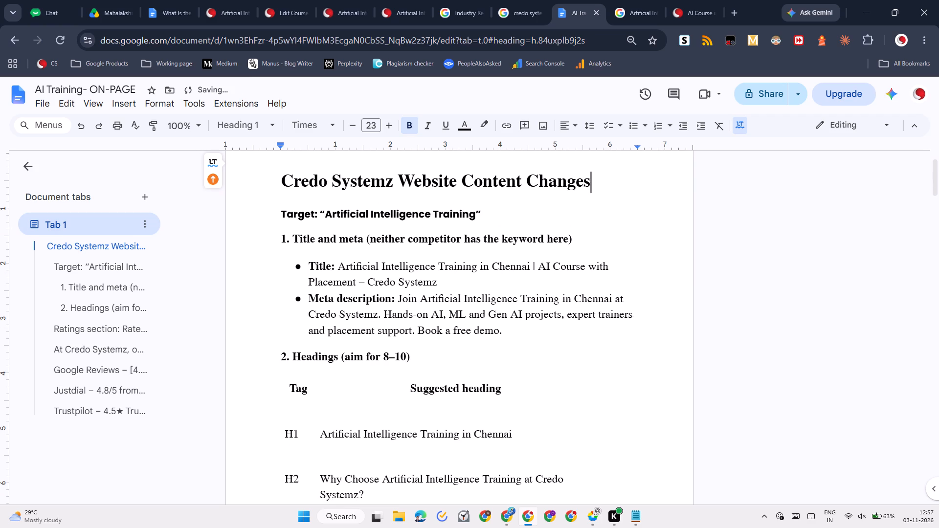
pyautogui.tripleClick(460, 221)
pyautogui.click(314, 131)
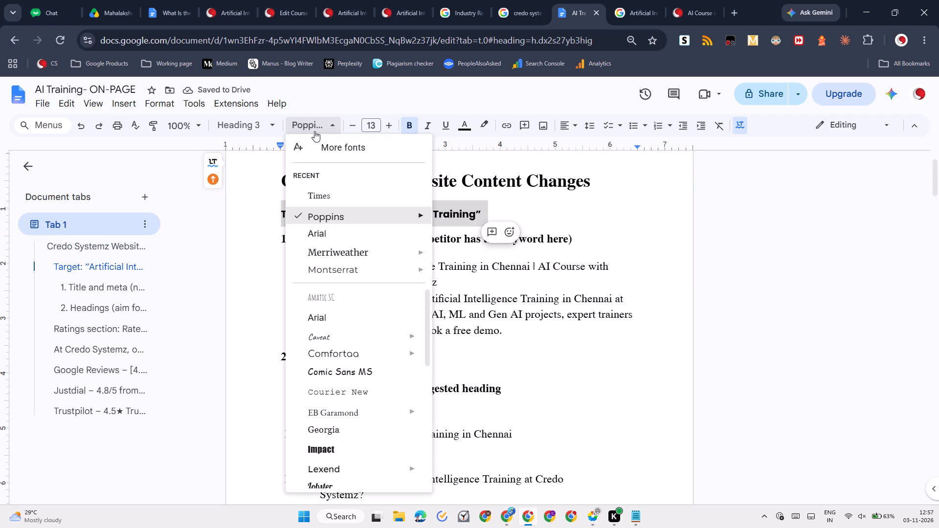
pyautogui.click(337, 193)
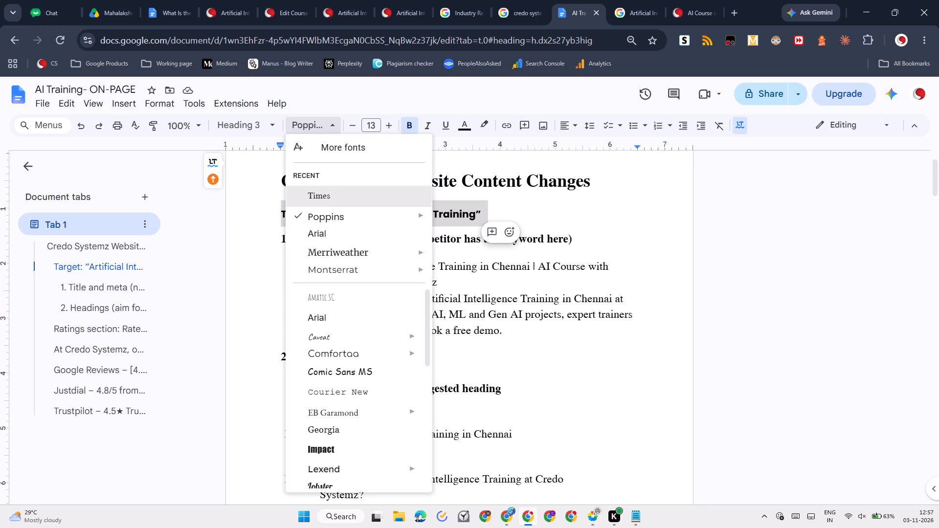
pyautogui.tripleClick(390, 128)
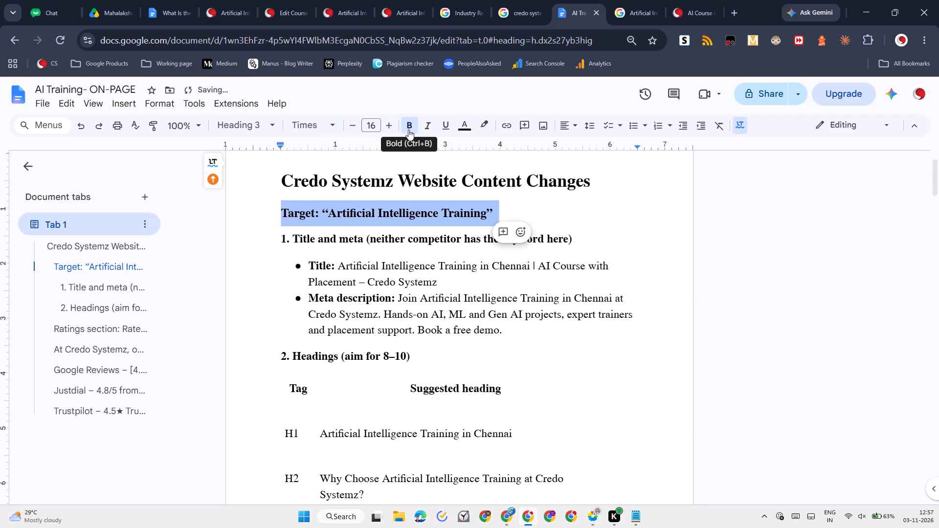
# Centre the "Target: “Artificial Intelligence Training”" line and clear the selection.
pyautogui.click(562, 125)
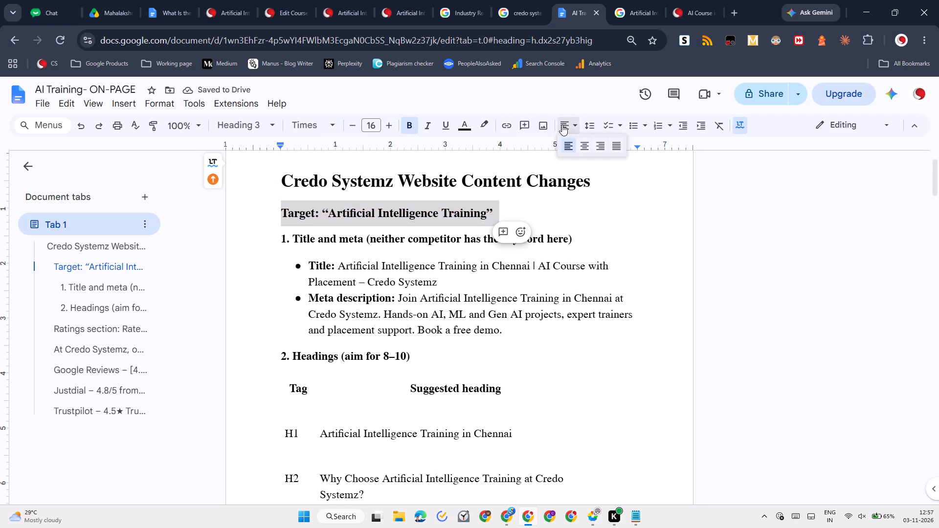
pyautogui.click(581, 144)
pyautogui.click(459, 272)
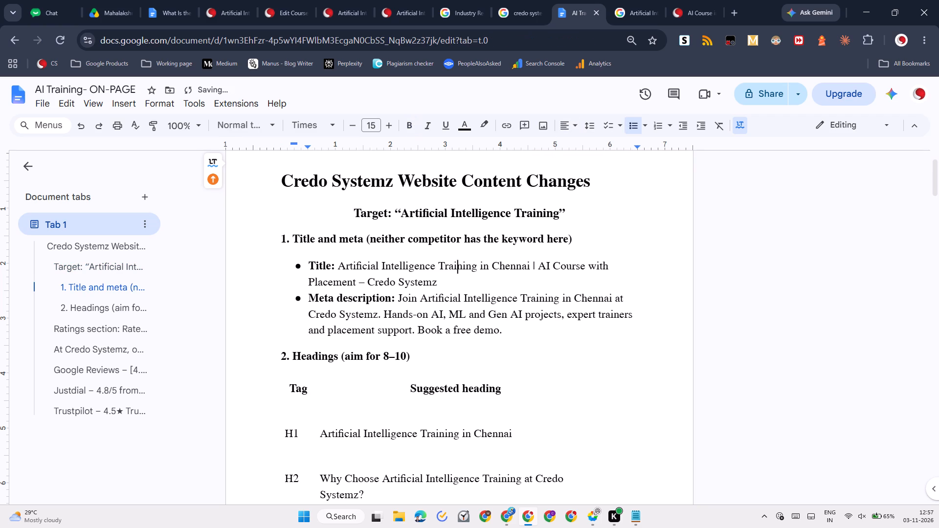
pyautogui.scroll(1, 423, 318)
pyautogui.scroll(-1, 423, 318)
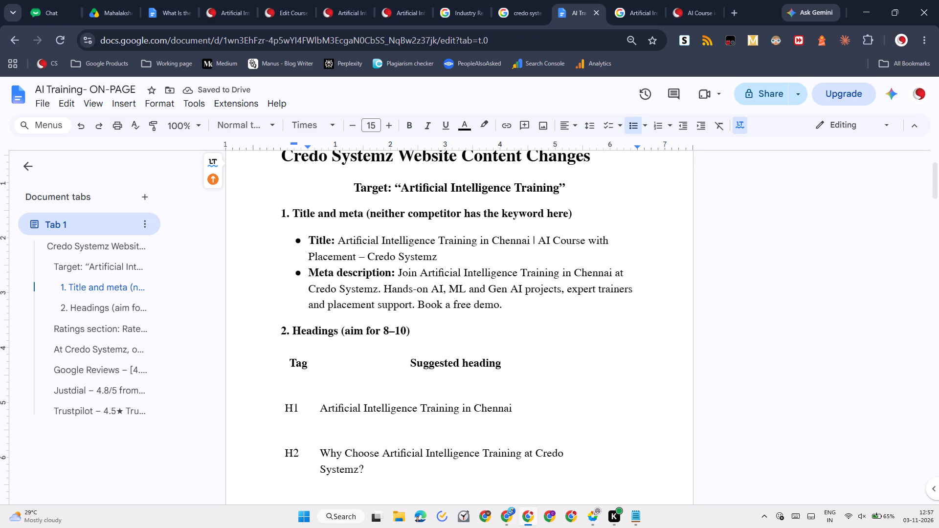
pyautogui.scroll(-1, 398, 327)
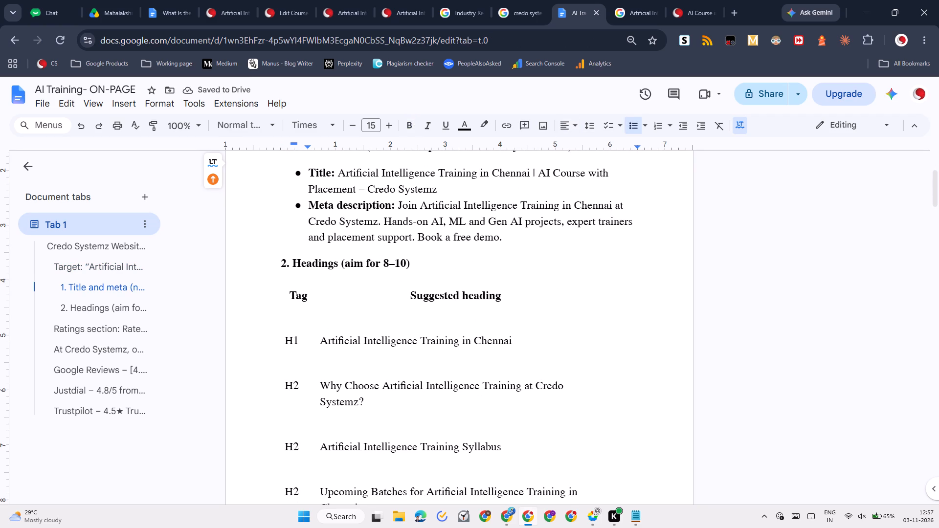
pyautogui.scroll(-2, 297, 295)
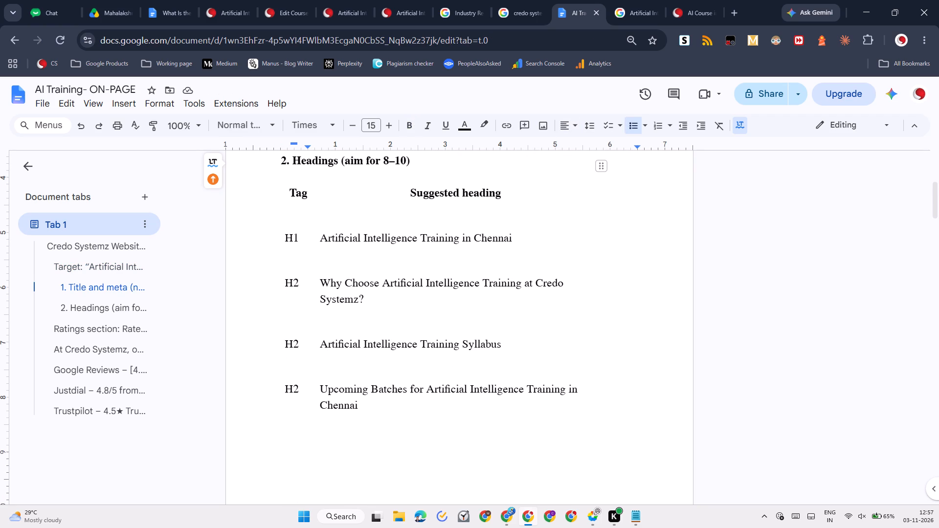
# Open the Google Sheets home page in a new browser tab.
pyautogui.scroll(-5, 406, 288)
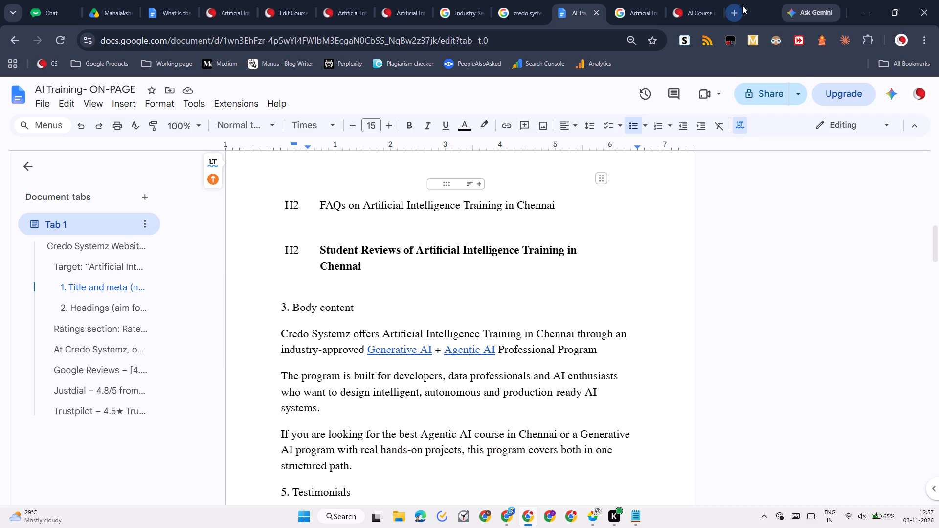
pyautogui.click(742, 5)
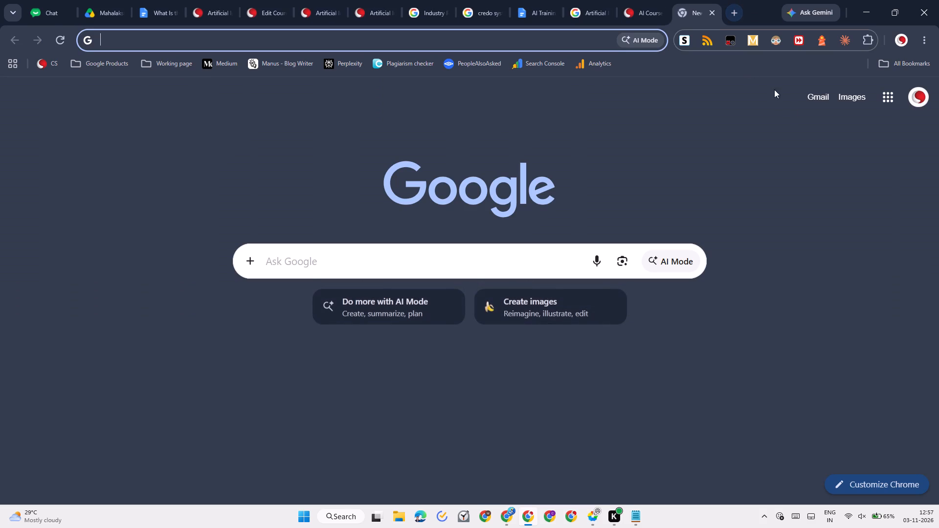
pyautogui.click(122, 61)
pyautogui.click(107, 111)
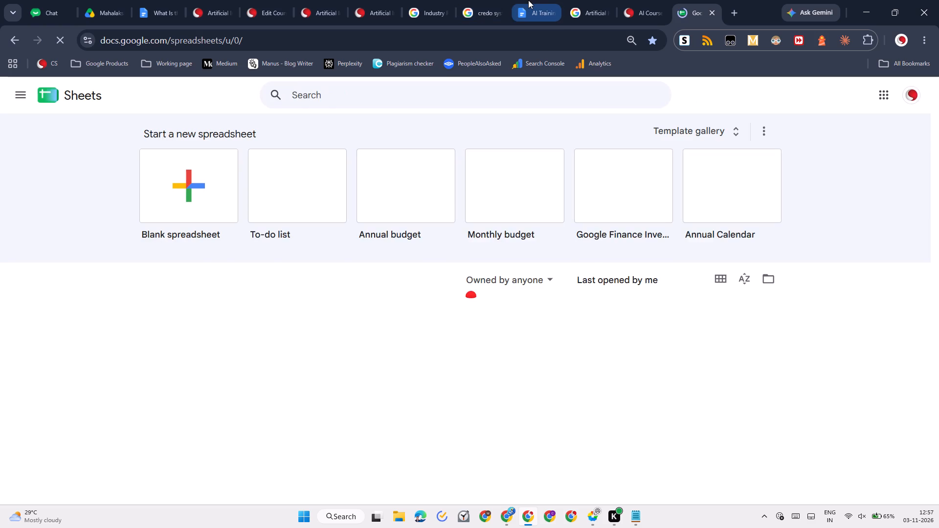
# Copy the whole Tag and Suggested heading table under "2. Headings (aim for 8–10)" in the AI Training- ON-PAGE document.
pyautogui.click(528, 0)
pyautogui.scroll(2, 392, 283)
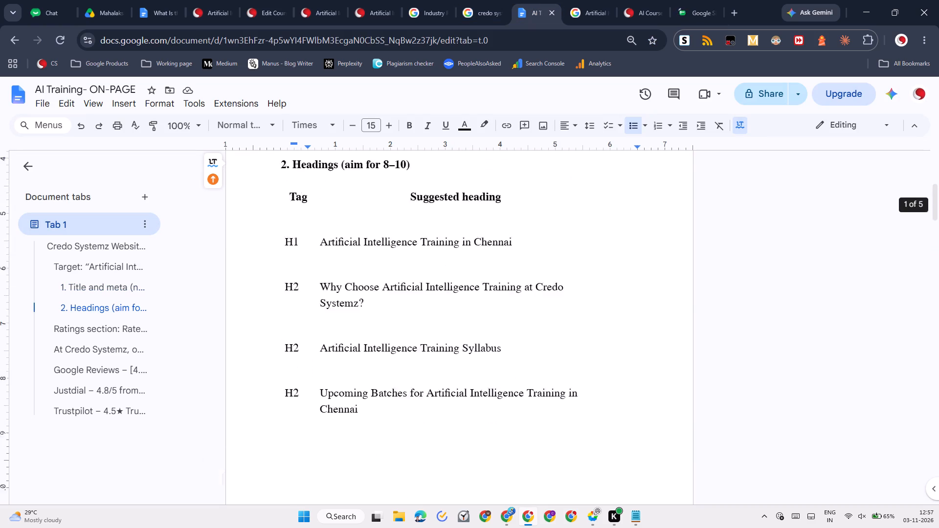
pyautogui.scroll(2, 392, 283)
pyautogui.scroll(-1, 392, 283)
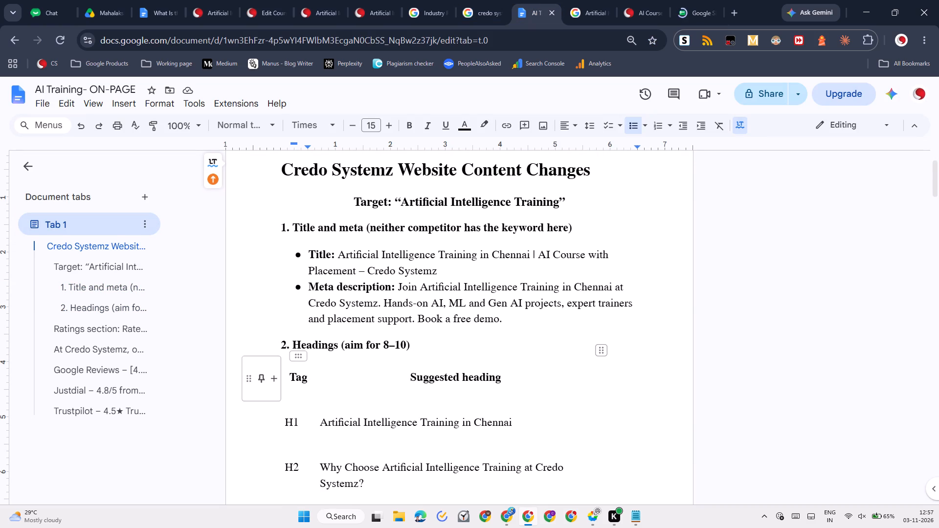
pyautogui.moveTo(289, 378); pyautogui.dragTo(430, 425)
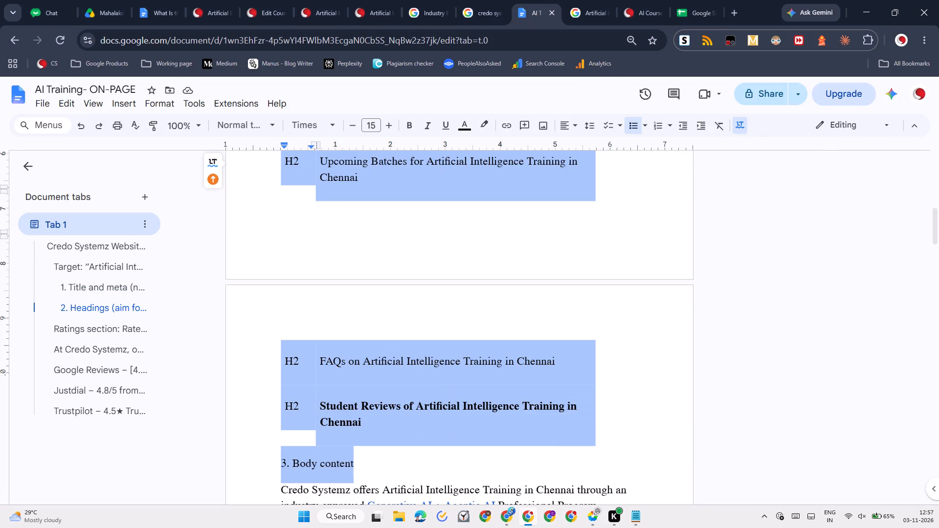
pyautogui.moveTo(430, 425); pyautogui.dragTo(414, 389)
pyautogui.hotkey('ctrl', 'c')
# Create a blank spreadsheet in Google Sheets, paste the headings table at cell F7, and copy the pasted range.
pyautogui.click(703, 6)
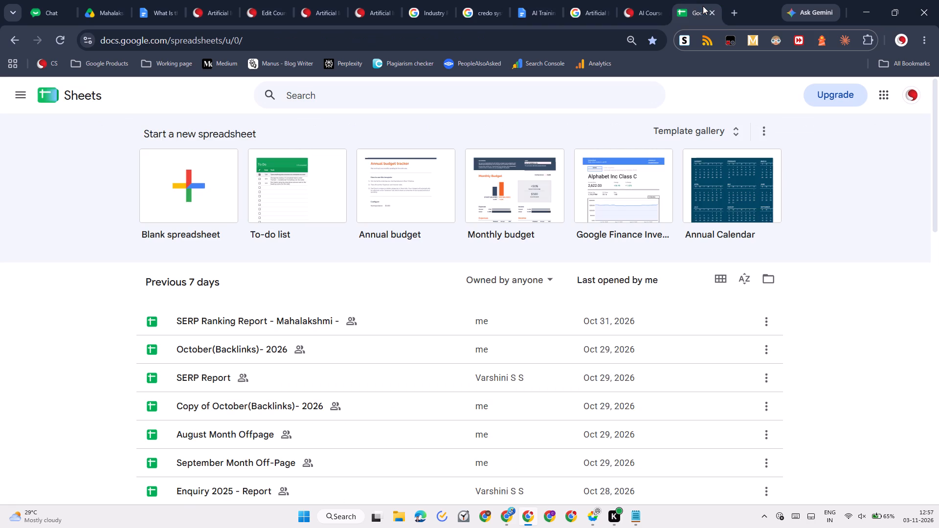
pyautogui.click(232, 198)
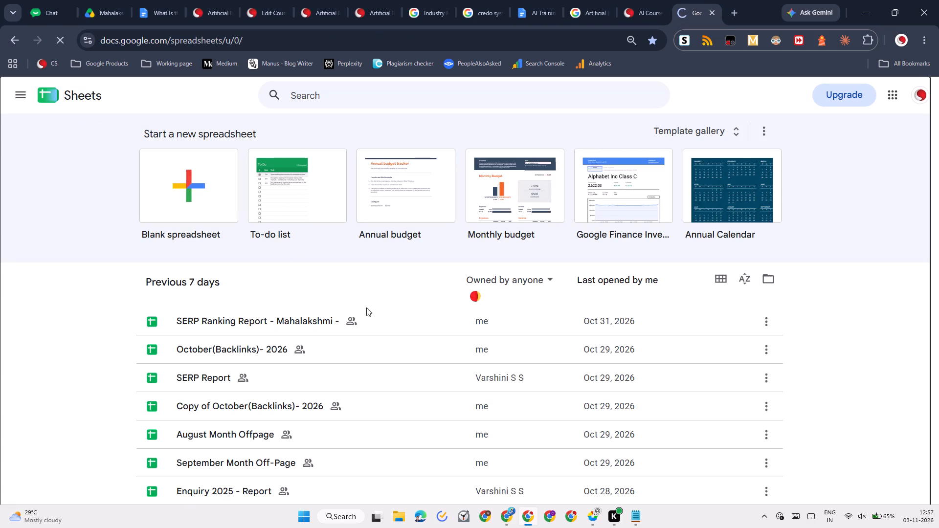
pyautogui.click(350, 264)
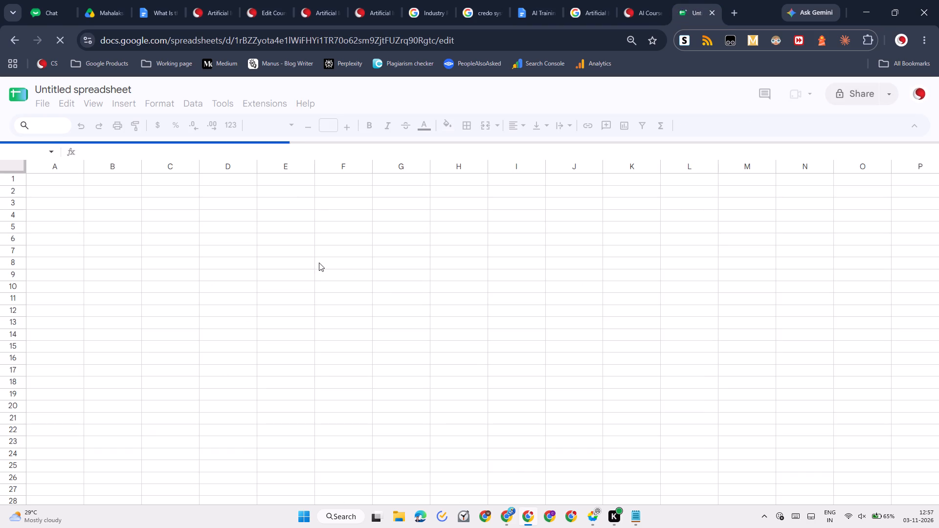
pyautogui.click(319, 263)
pyautogui.click(352, 249)
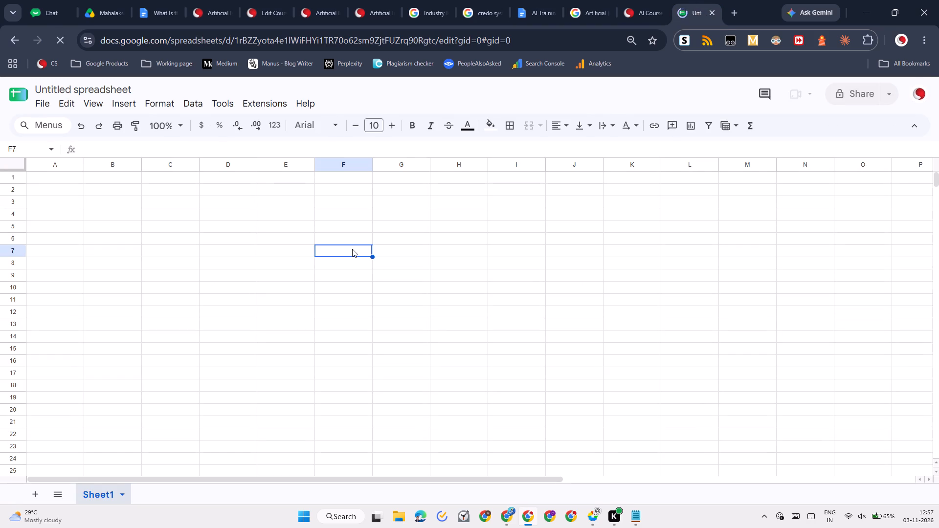
pyautogui.hotkey('ctrl', 'v')
pyautogui.hotkey('ctrl', 'c')
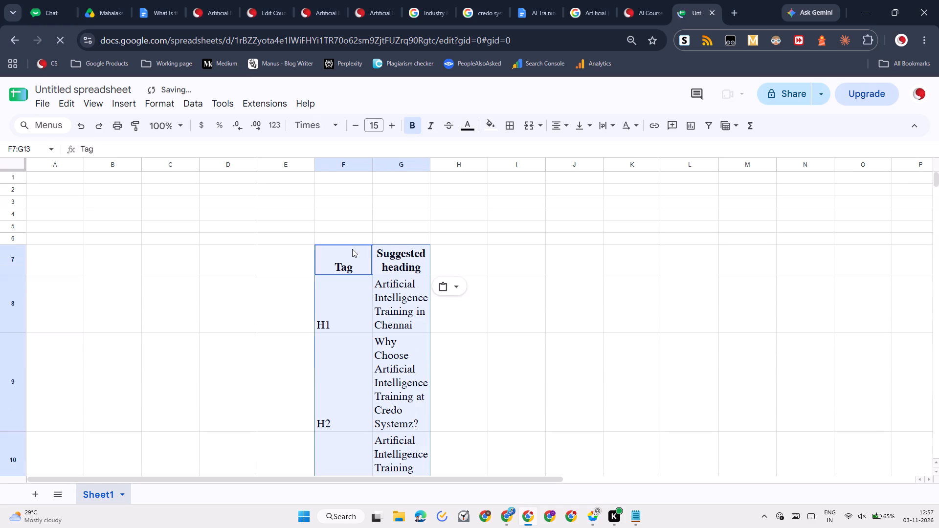
# Replace the borderless headings table in the AI Training- ON-PAGE document with the copied spreadsheet table, linked to the spreadsheet.
pyautogui.click(527, 0)
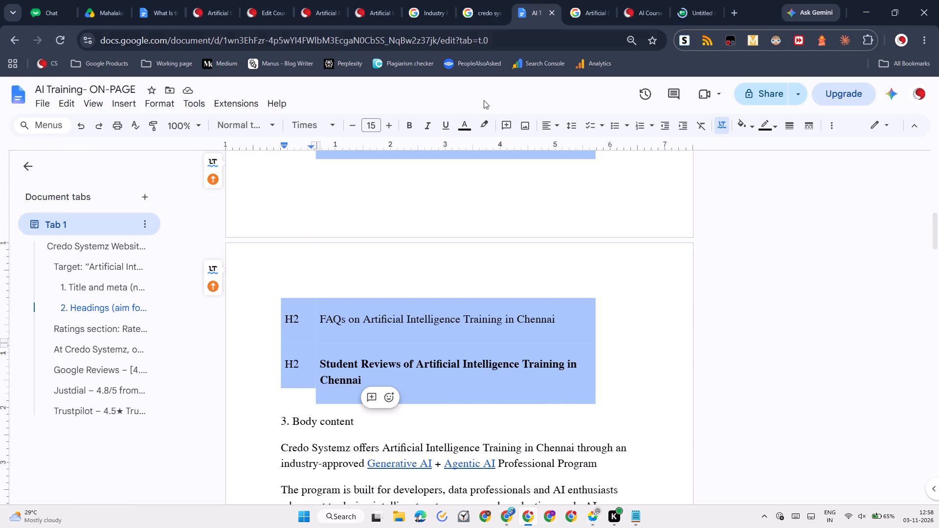
pyautogui.press('BackSpace')
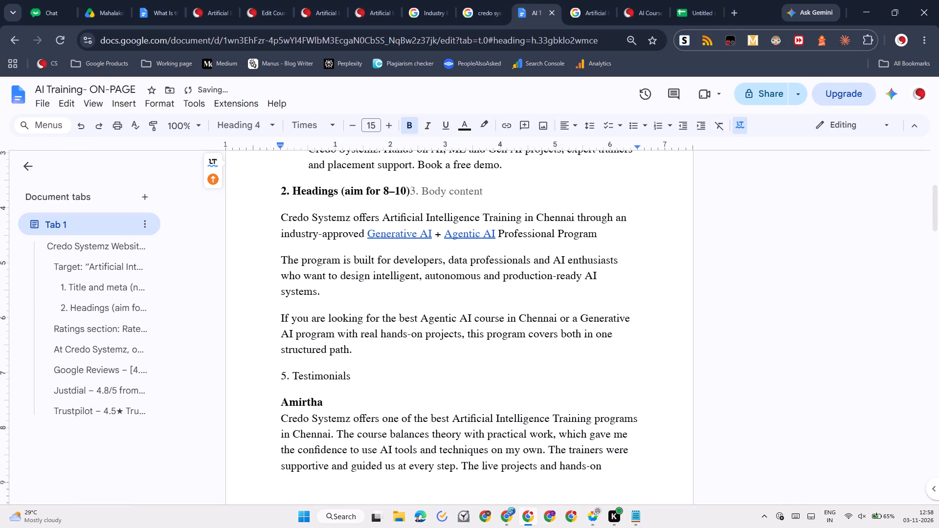
pyautogui.hotkey('ctrl', 'v')
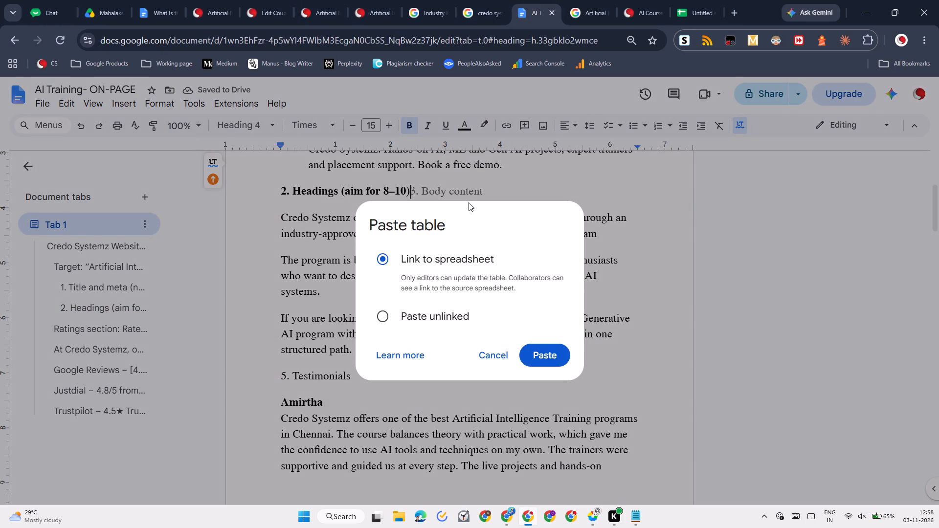
pyautogui.click(547, 363)
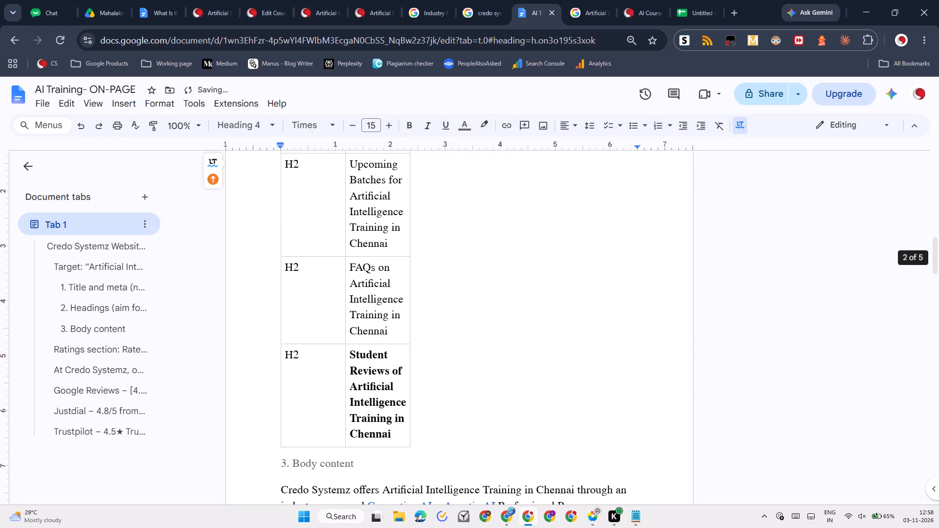
# Widen the Suggested heading column of the pasted table to nearly the page's right margin.
pyautogui.scroll(7, 506, 380)
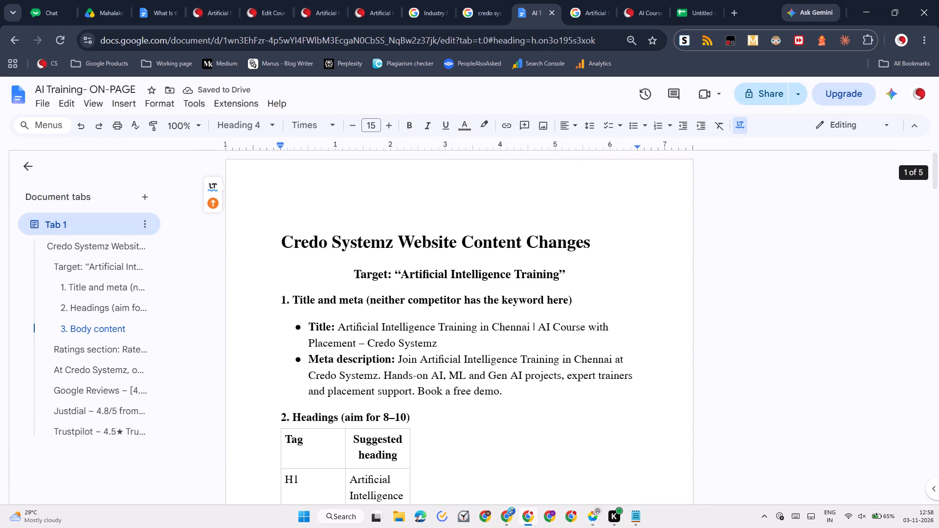
pyautogui.scroll(-2, 506, 380)
pyautogui.moveTo(411, 336); pyautogui.dragTo(603, 325)
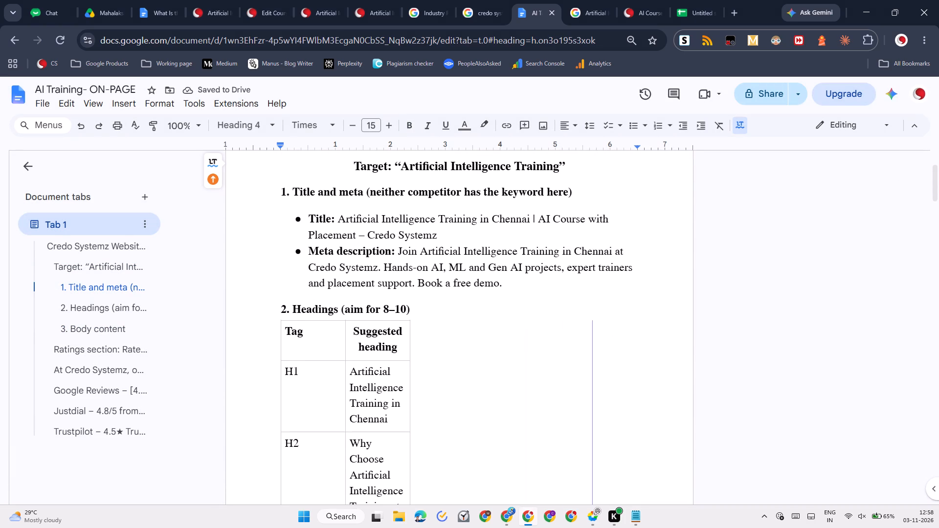
pyautogui.moveTo(603, 325); pyautogui.dragTo(618, 326)
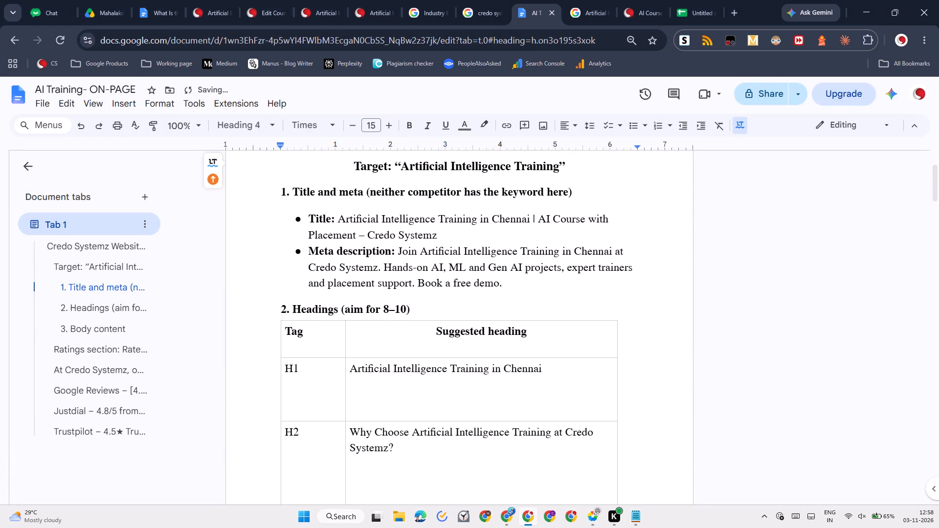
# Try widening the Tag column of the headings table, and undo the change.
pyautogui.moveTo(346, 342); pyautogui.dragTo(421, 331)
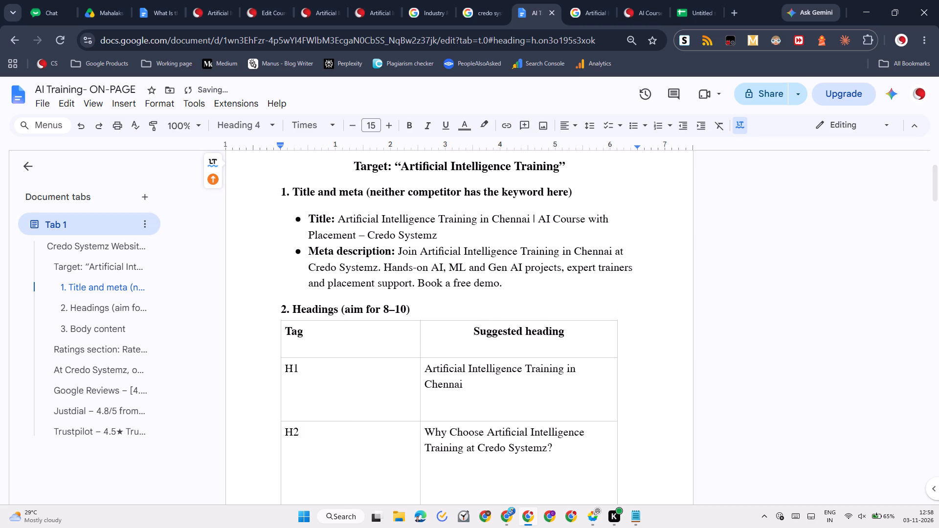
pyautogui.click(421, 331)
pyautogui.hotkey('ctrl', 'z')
# Reduce the heights of the "Why Choose Artificial Intelligence Training at Credo Systemz?" row and the H1 row in the headings table.
pyautogui.scroll(4, 421, 331)
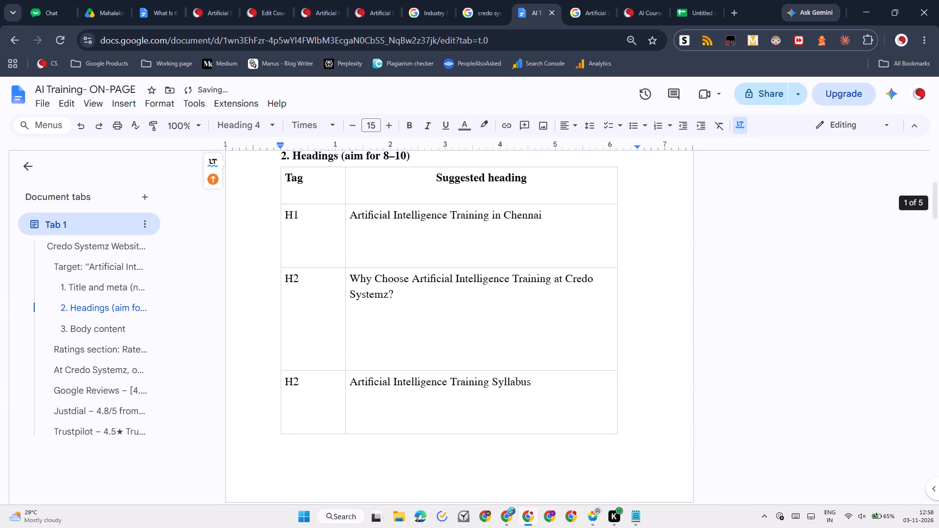
pyautogui.scroll(1, 421, 331)
pyautogui.scroll(-4, 421, 331)
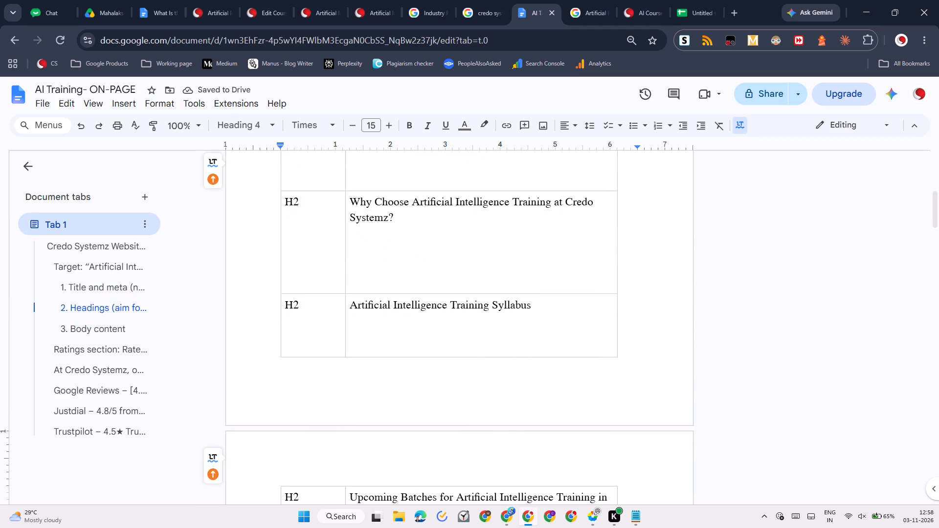
pyautogui.moveTo(366, 293); pyautogui.dragTo(365, 250)
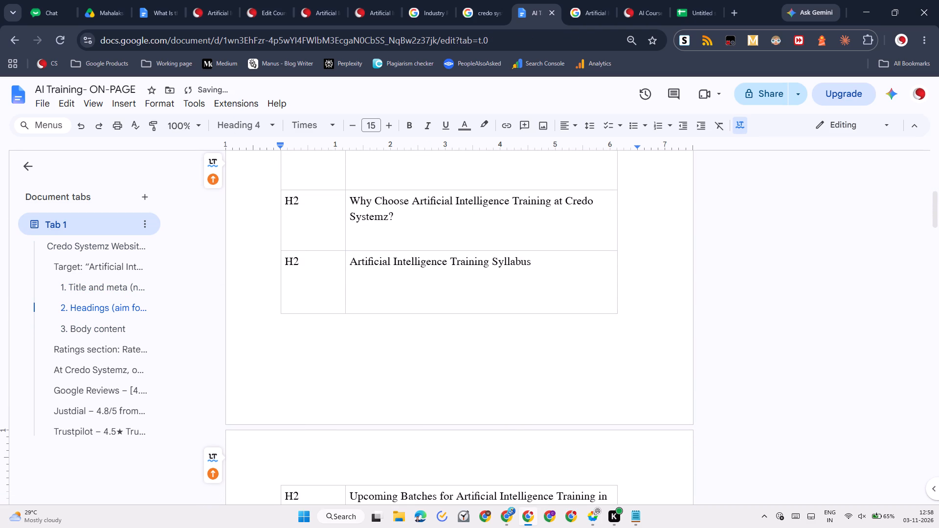
pyautogui.scroll(1, 365, 250)
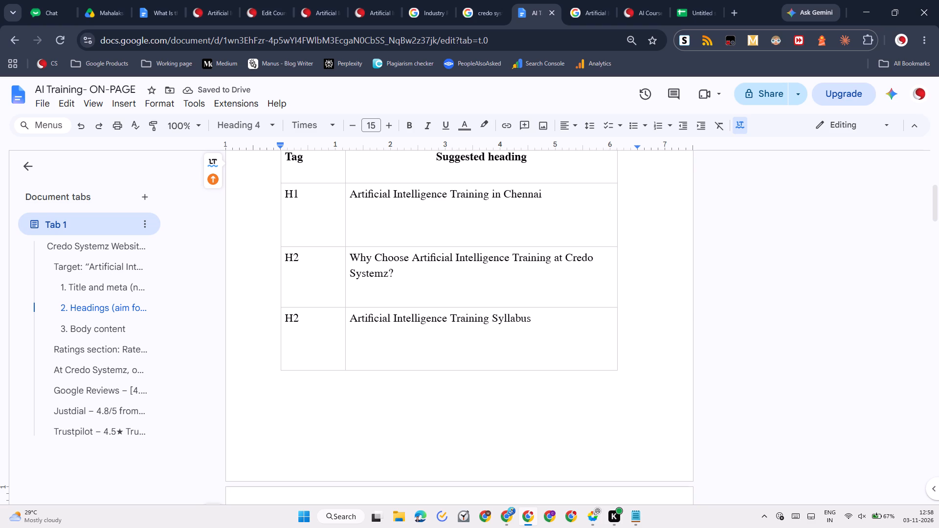
pyautogui.moveTo(352, 247); pyautogui.dragTo(352, 234)
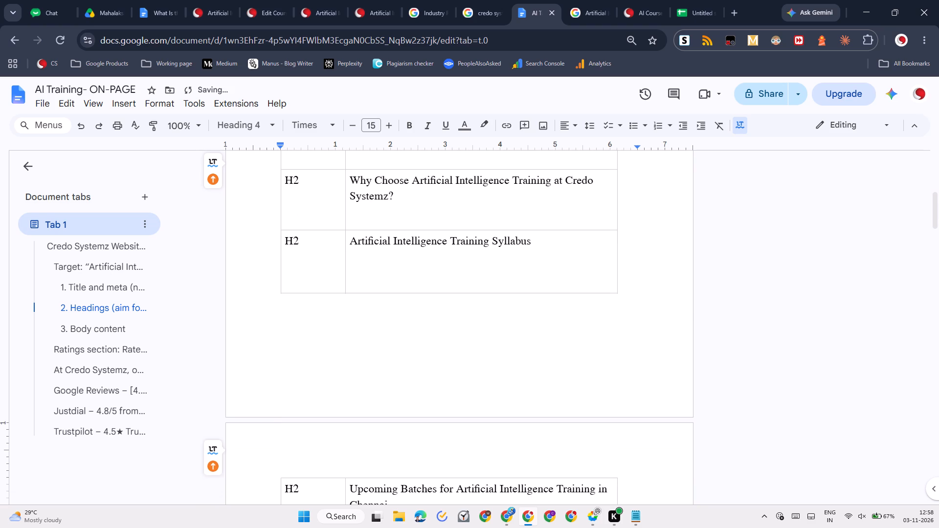
# Reduce the heights of the Upcoming Batches, FAQs and Student Reviews rows in the headings table.
pyautogui.scroll(1, 351, 234)
pyautogui.scroll(-3, 351, 234)
pyautogui.scroll(-1, 348, 365)
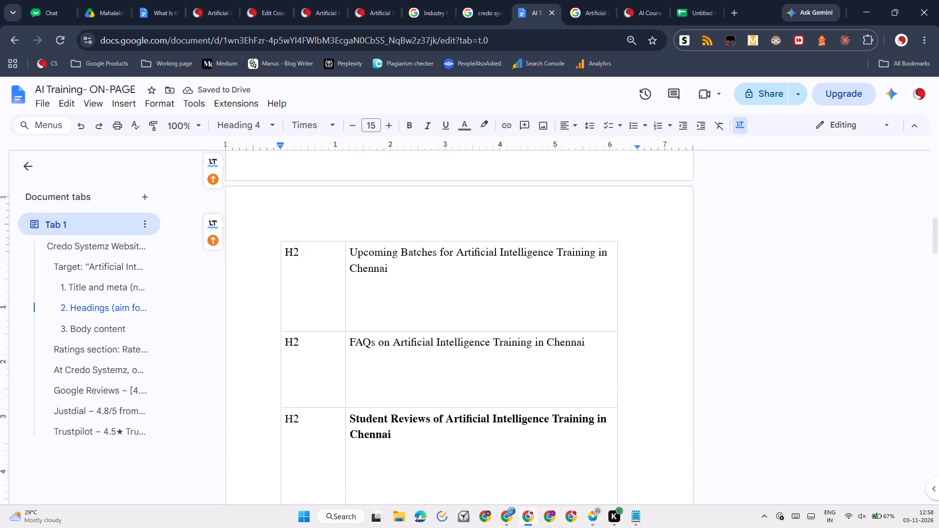
pyautogui.scroll(-1, 348, 365)
pyautogui.moveTo(340, 307); pyautogui.dragTo(335, 280)
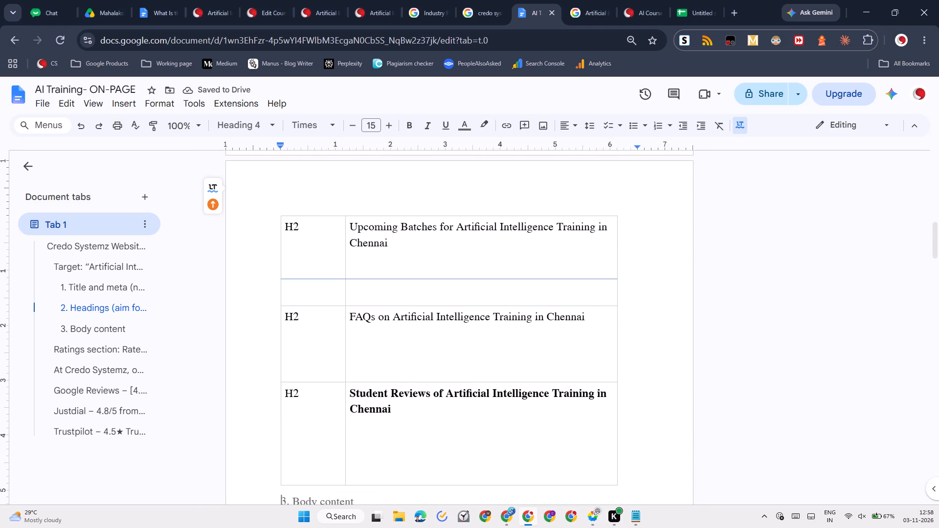
pyautogui.moveTo(335, 280); pyautogui.dragTo(335, 279)
pyautogui.scroll(-1, 335, 279)
pyautogui.moveTo(334, 239); pyautogui.dragTo(334, 238)
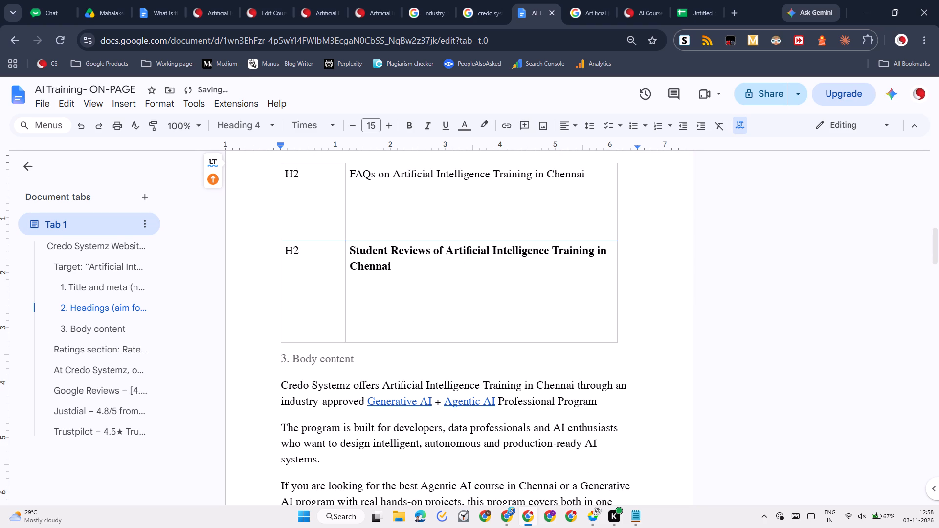
pyautogui.moveTo(334, 238); pyautogui.dragTo(332, 203)
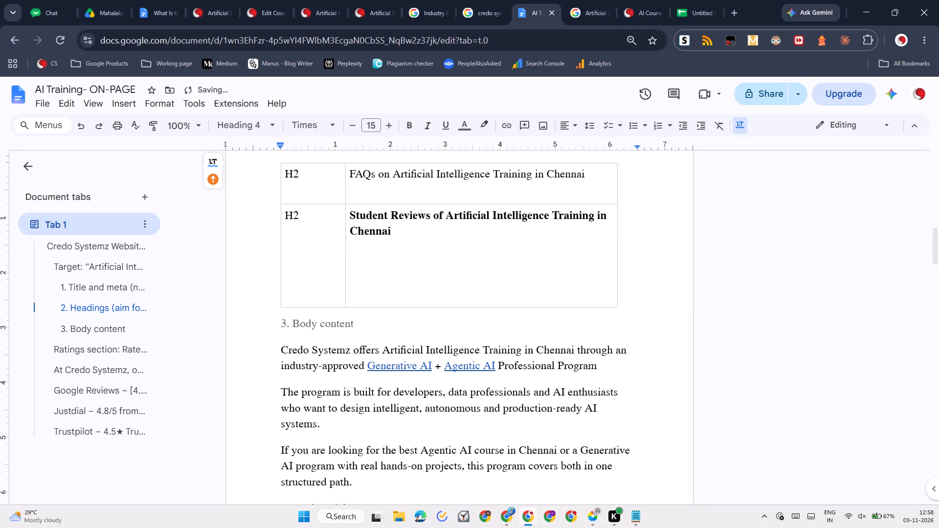
pyautogui.moveTo(341, 307); pyautogui.dragTo(342, 257)
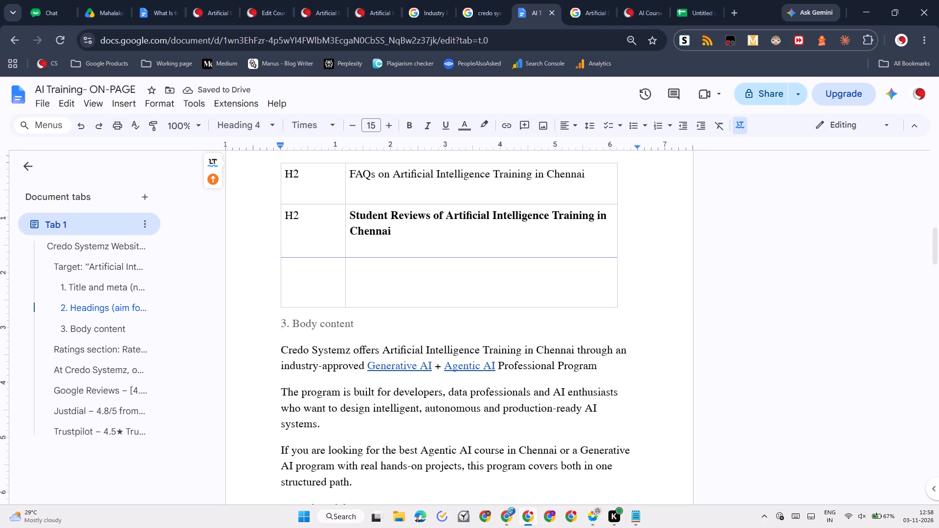
# Reduce the height of the "Artificial Intelligence Training Syllabus" row in the headings table.
pyautogui.scroll(6, 342, 257)
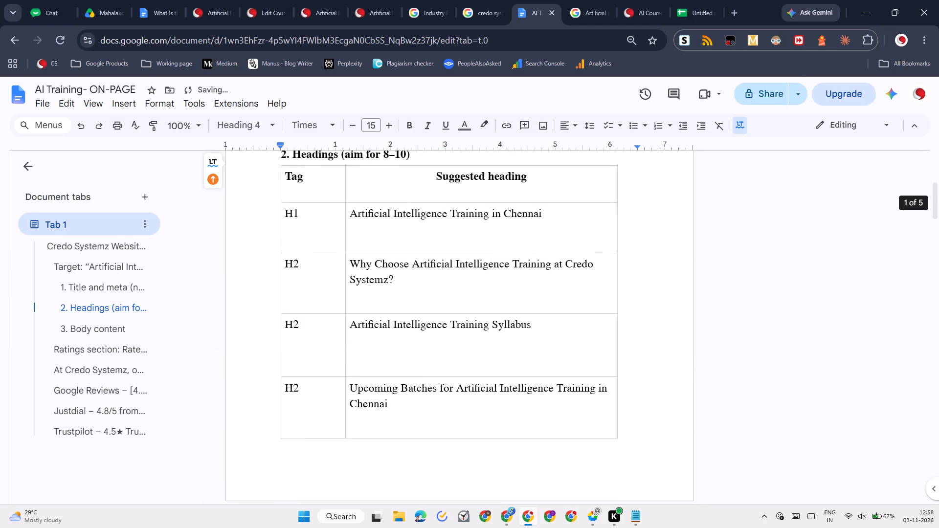
pyautogui.moveTo(333, 380); pyautogui.dragTo(333, 375)
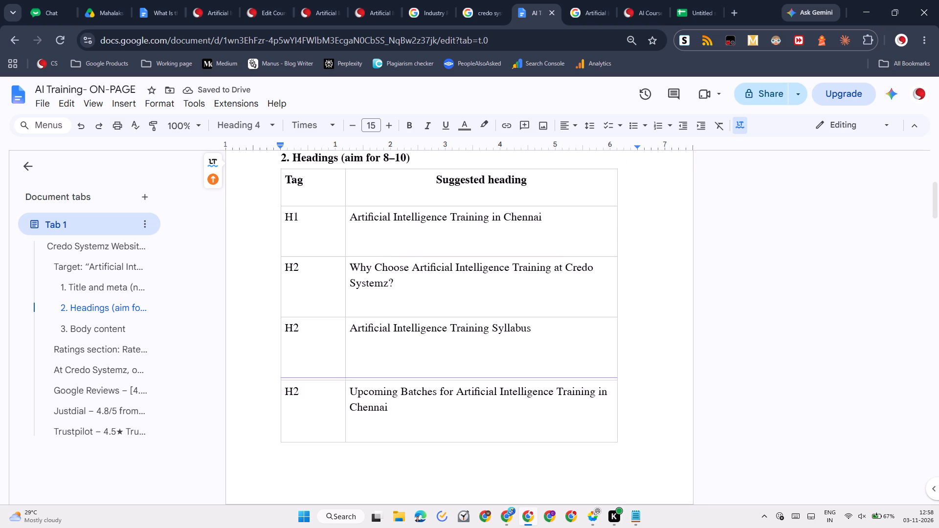
pyautogui.moveTo(333, 375); pyautogui.dragTo(334, 360)
pyautogui.scroll(-1, 334, 360)
pyautogui.scroll(1, 334, 360)
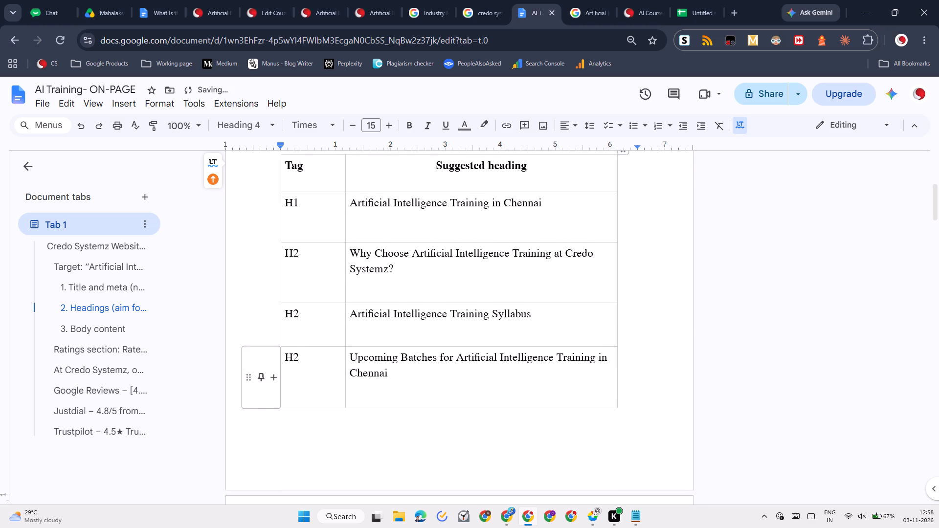
pyautogui.scroll(1, 334, 360)
# Copy the whole borderless Course and Unique angle table from the document into the untitled spreadsheet, starting at cell J7.
pyautogui.scroll(-5, 334, 360)
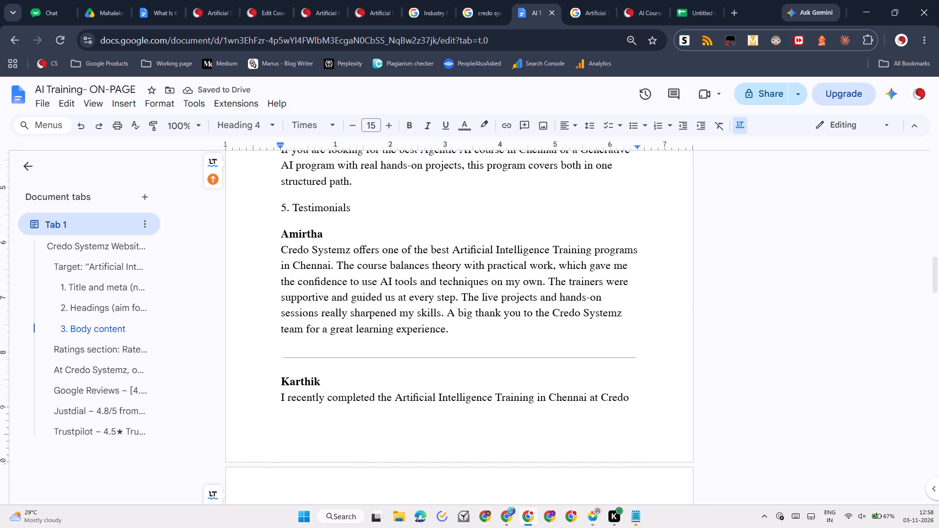
pyautogui.scroll(-2, 334, 360)
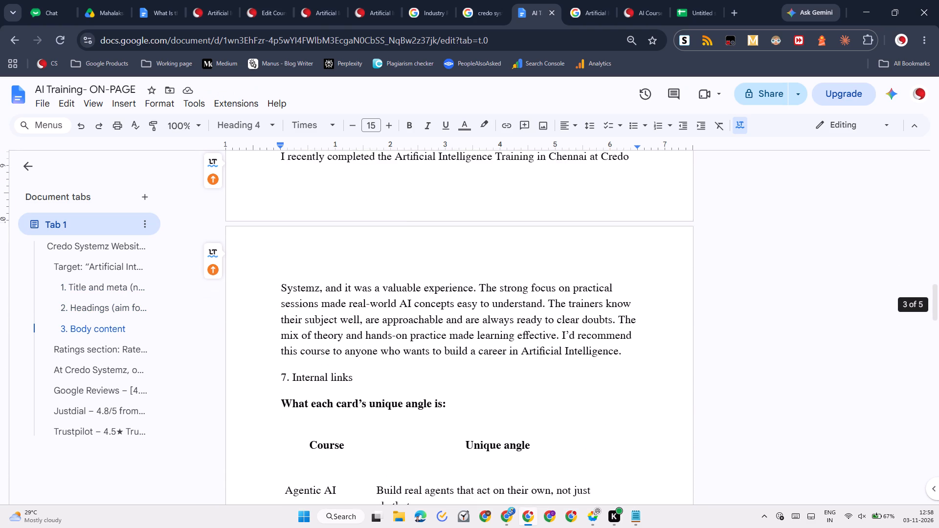
pyautogui.scroll(-1, 334, 360)
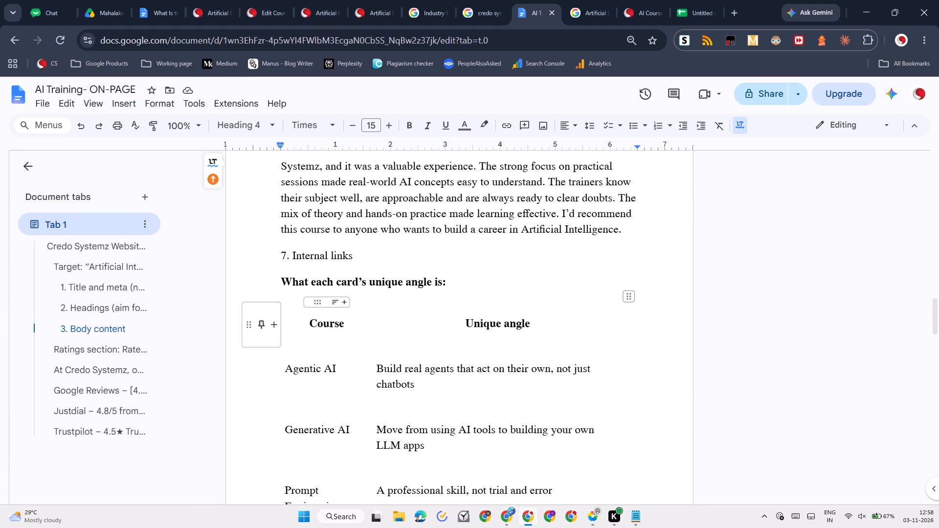
pyautogui.moveTo(311, 326); pyautogui.dragTo(480, 438)
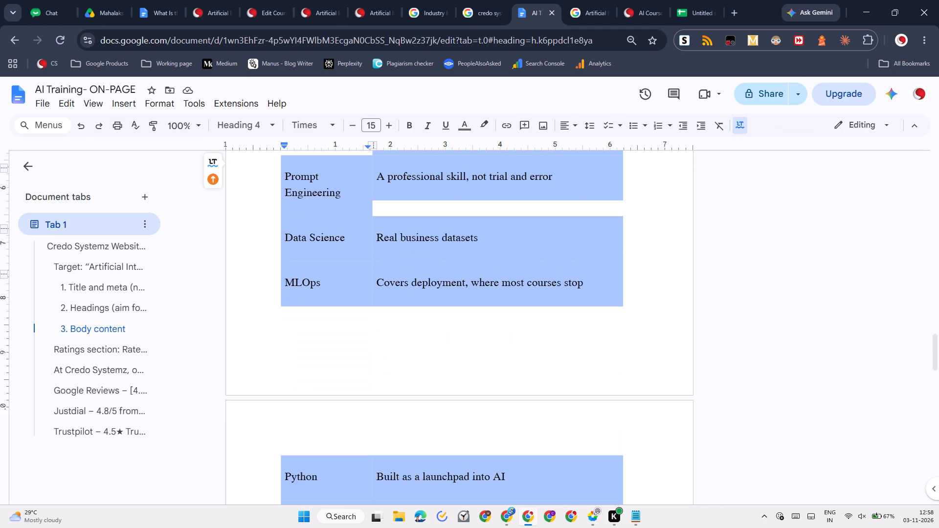
pyautogui.moveTo(480, 438); pyautogui.dragTo(395, 268)
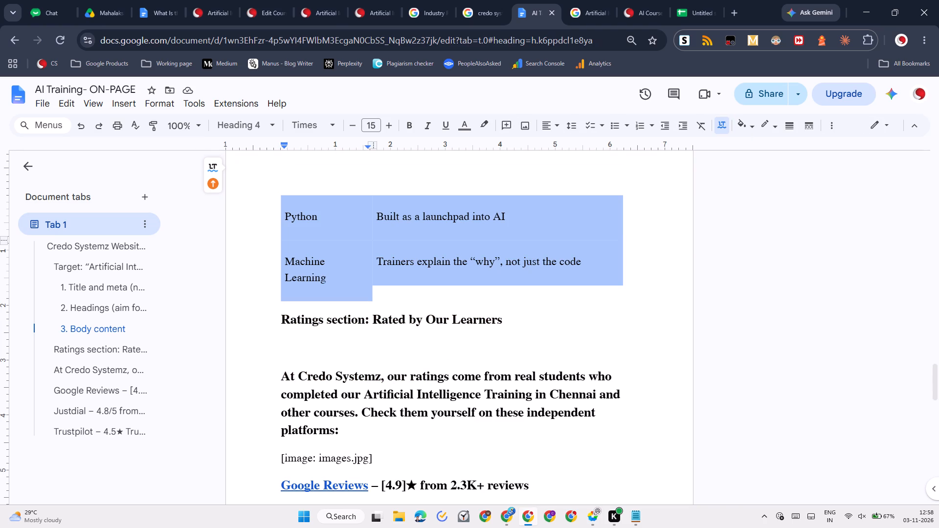
pyautogui.moveTo(395, 268); pyautogui.dragTo(396, 272)
pyautogui.hotkey('ctrl', 'c')
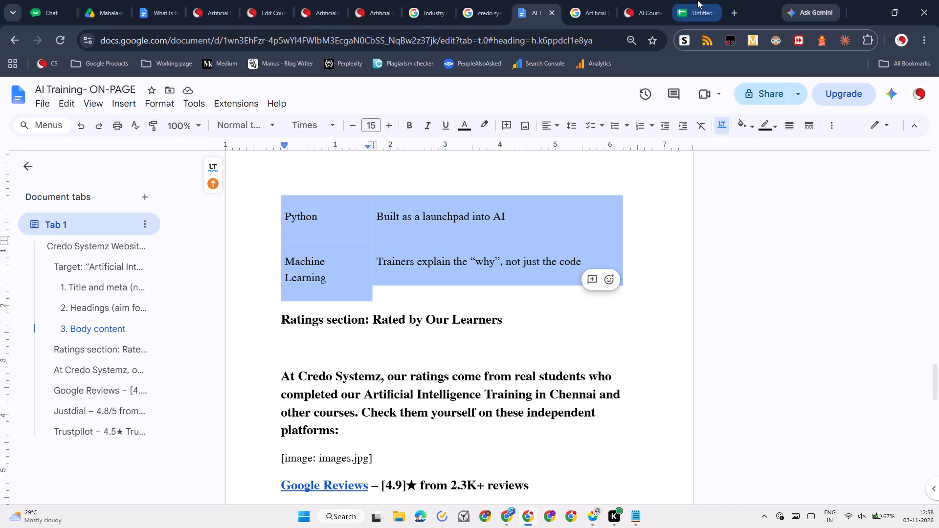
pyautogui.click(697, 0)
pyautogui.click(574, 264)
pyautogui.hotkey('ctrl', 'v')
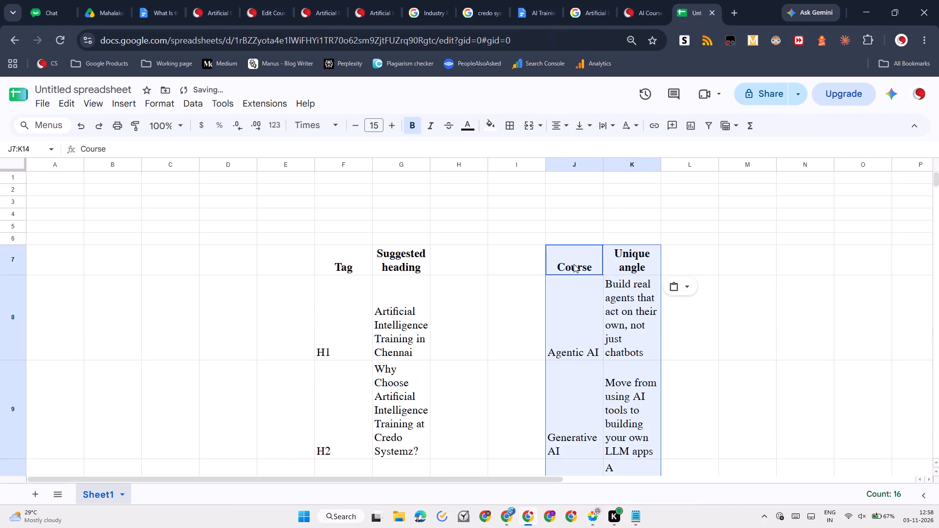
# Replace the document's Course and Unique angle table with the spreadsheet copy J7:K14, linked to the spreadsheet.
pyautogui.hotkey('ctrl', 'c')
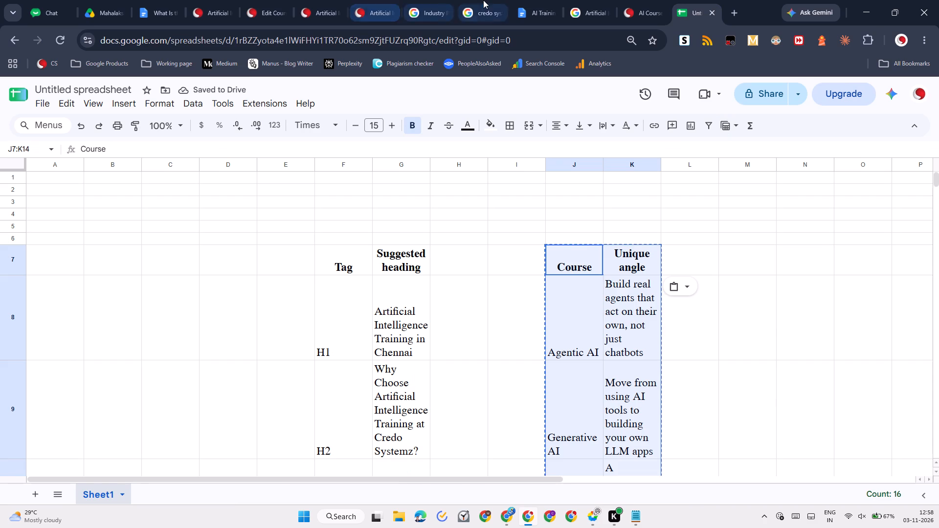
pyautogui.click(515, 0)
pyautogui.press('BackSpace')
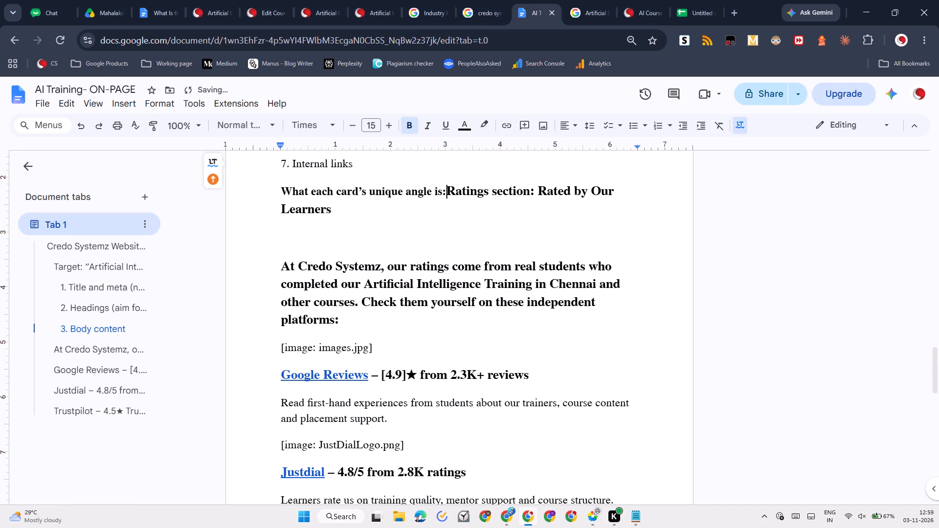
pyautogui.hotkey('ctrl', 'v')
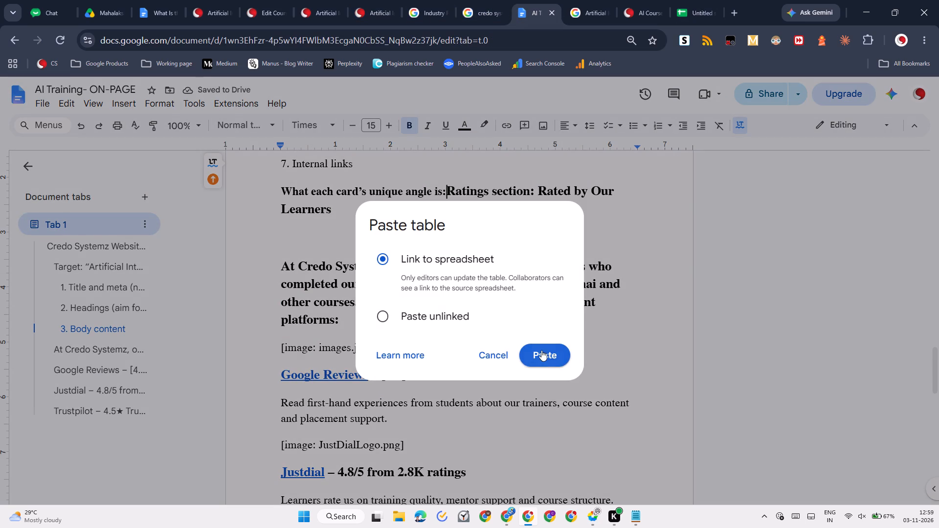
pyautogui.click(548, 358)
# Widen the pasted table to the page's text margin, and widen its Course column to about 1.5 inches.
pyautogui.scroll(2, 461, 298)
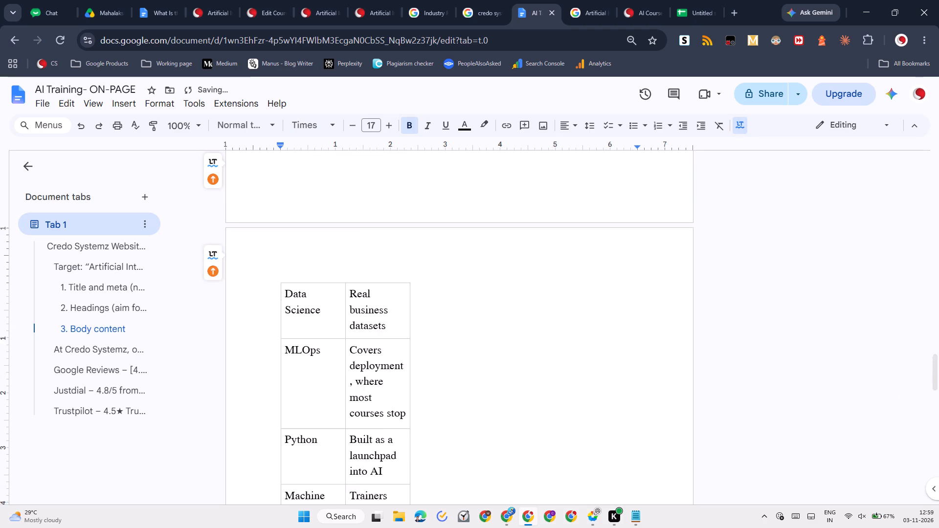
pyautogui.scroll(4, 461, 298)
pyautogui.scroll(-5, 461, 298)
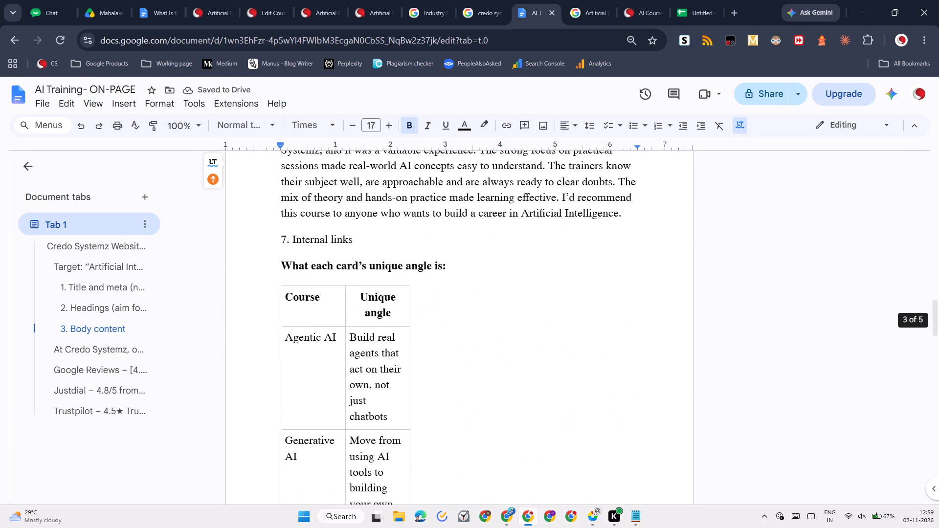
pyautogui.moveTo(410, 306); pyautogui.dragTo(614, 303)
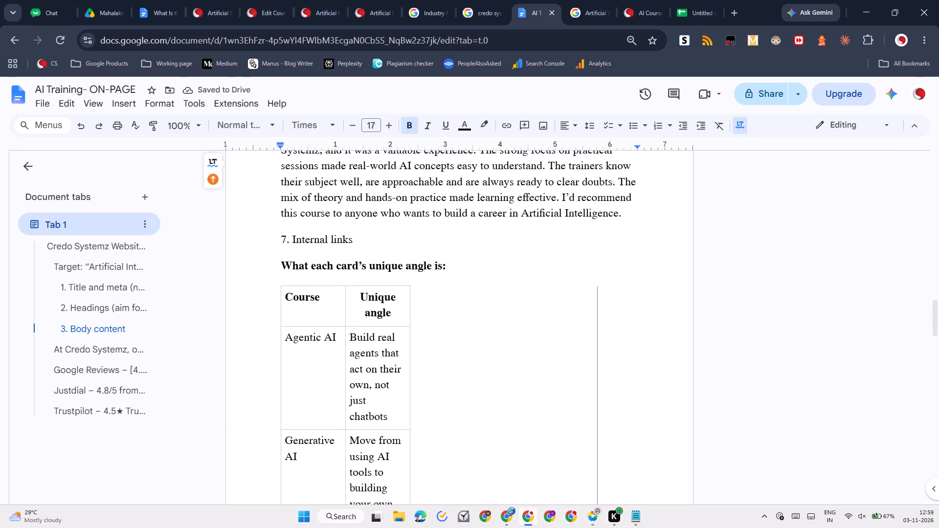
pyautogui.moveTo(614, 303); pyautogui.dragTo(637, 301)
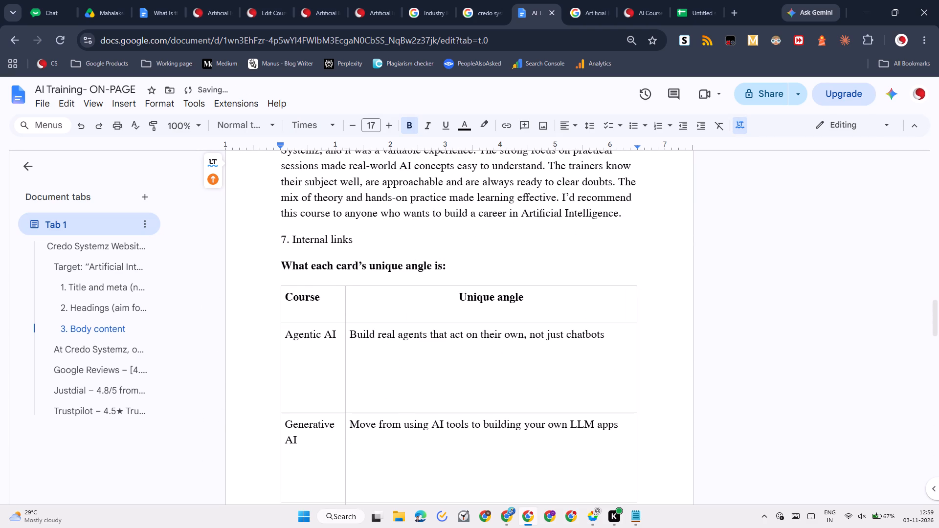
pyautogui.click(344, 305)
pyautogui.click(344, 305)
pyautogui.click(352, 294)
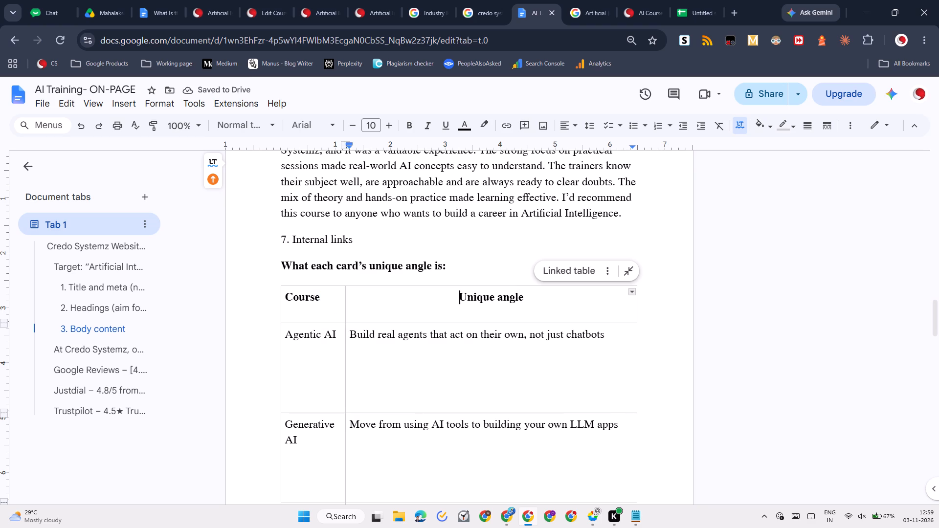
pyautogui.moveTo(345, 299); pyautogui.dragTo(435, 291)
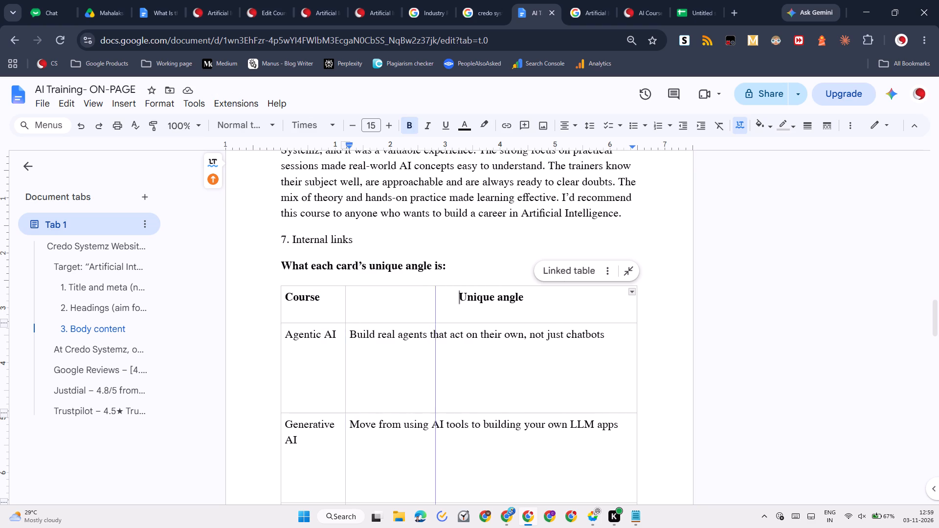
pyautogui.moveTo(435, 291); pyautogui.dragTo(436, 291)
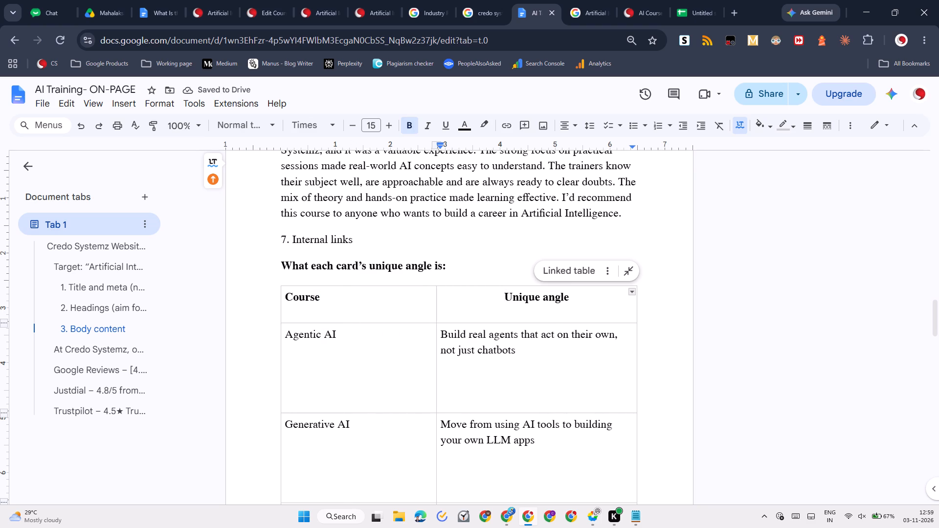
pyautogui.moveTo(436, 298); pyautogui.dragTo(365, 303)
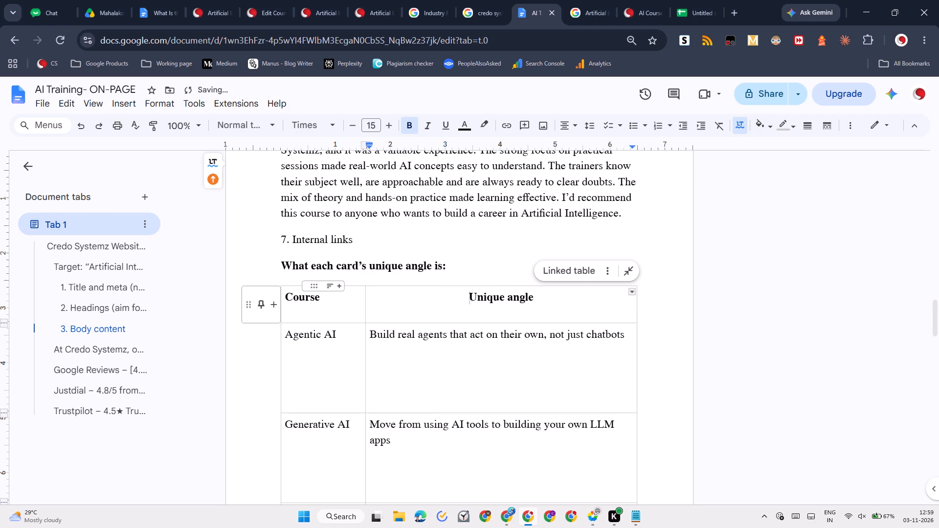
pyautogui.click(424, 353)
# Look over the remaining course table rows, the ratings section and the preceding body content to check the formatting.
pyautogui.scroll(-1, 419, 363)
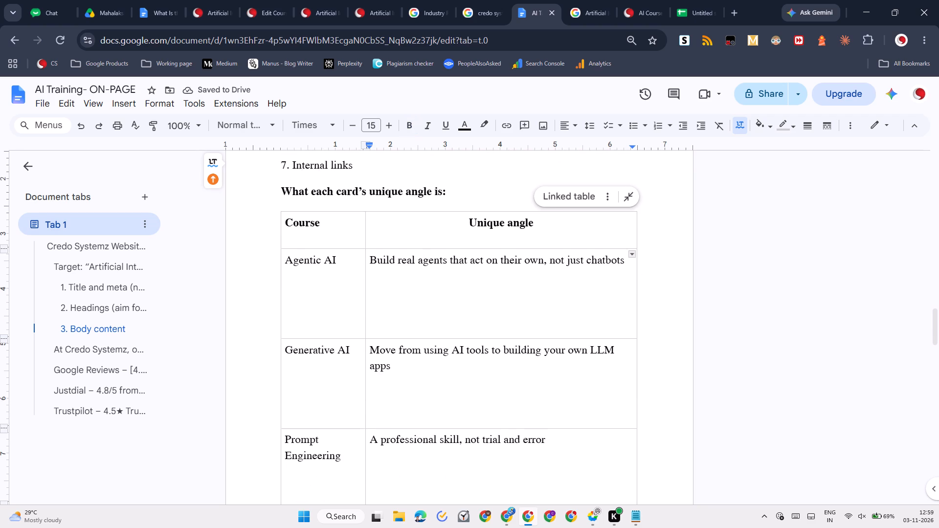
pyautogui.scroll(-1, 419, 363)
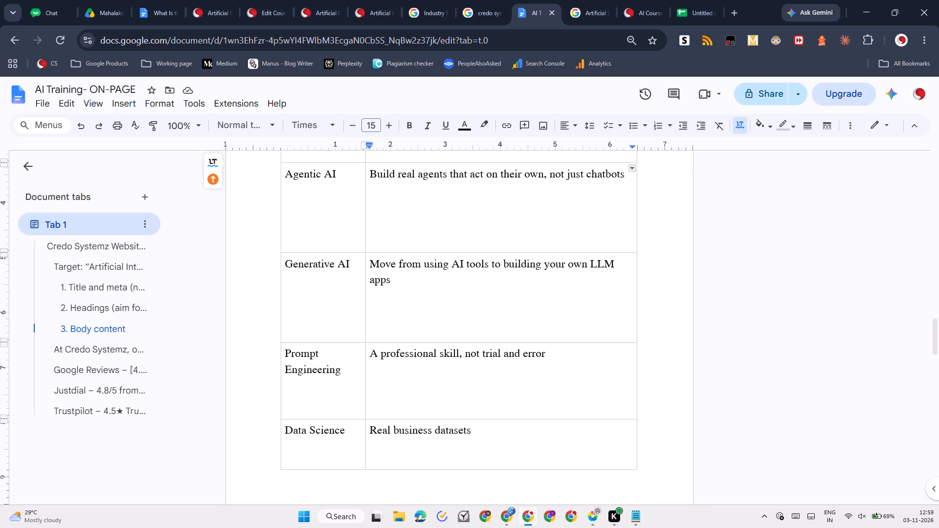
pyautogui.scroll(-1, 419, 363)
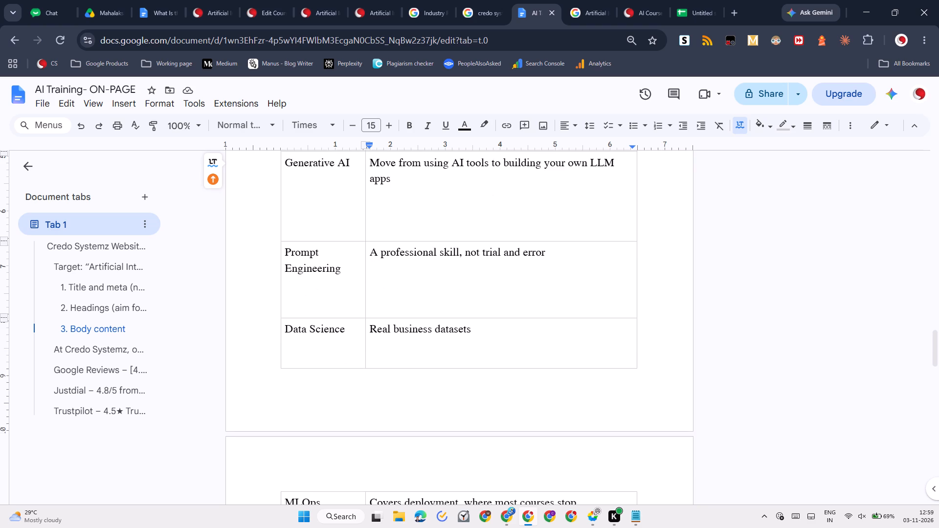
pyautogui.scroll(-5, 419, 363)
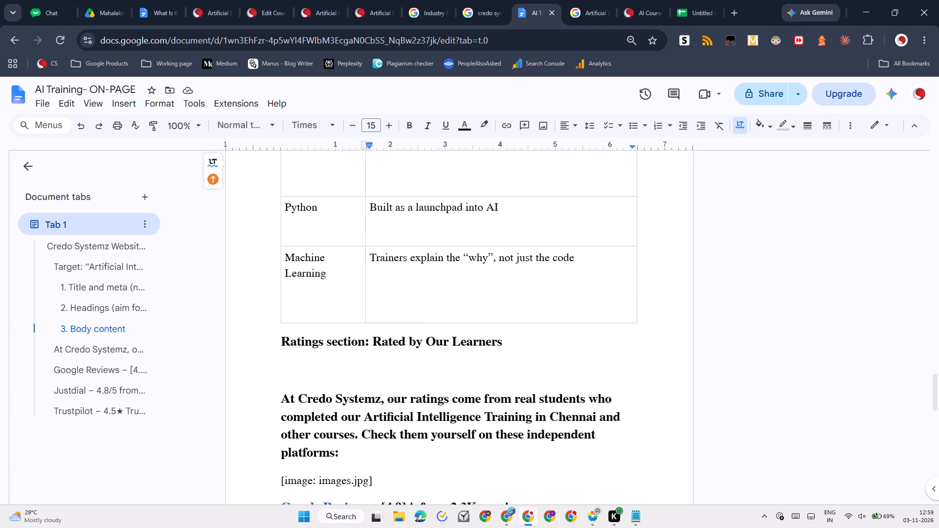
pyautogui.scroll(-3, 419, 363)
pyautogui.scroll(2, 419, 363)
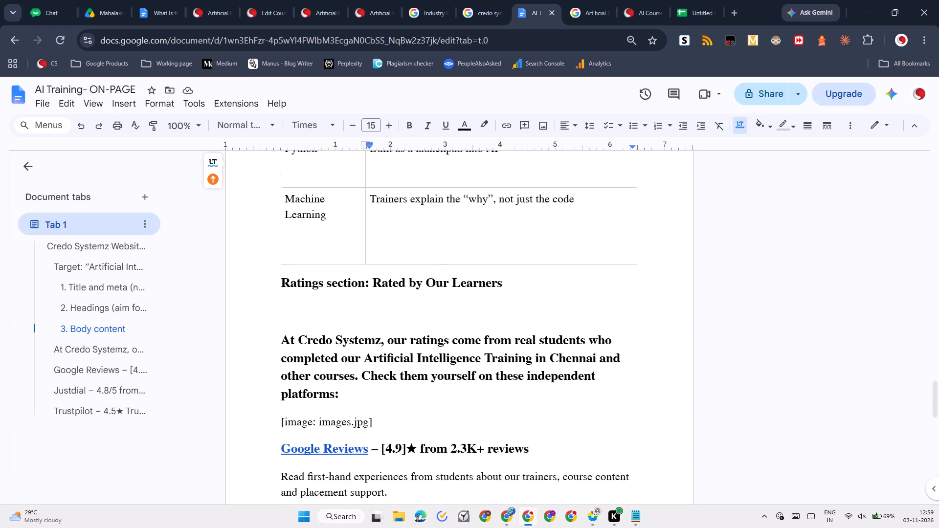
pyautogui.scroll(7, 419, 363)
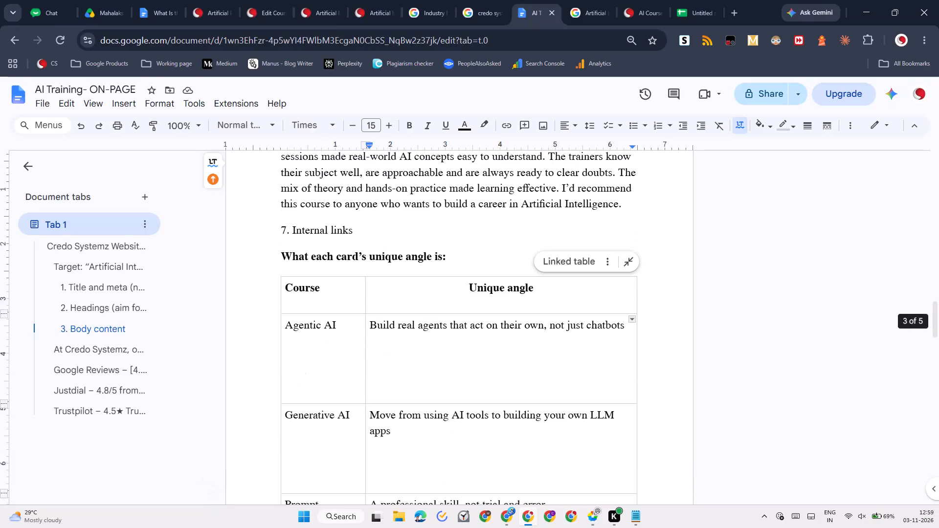
pyautogui.scroll(5, 338, 310)
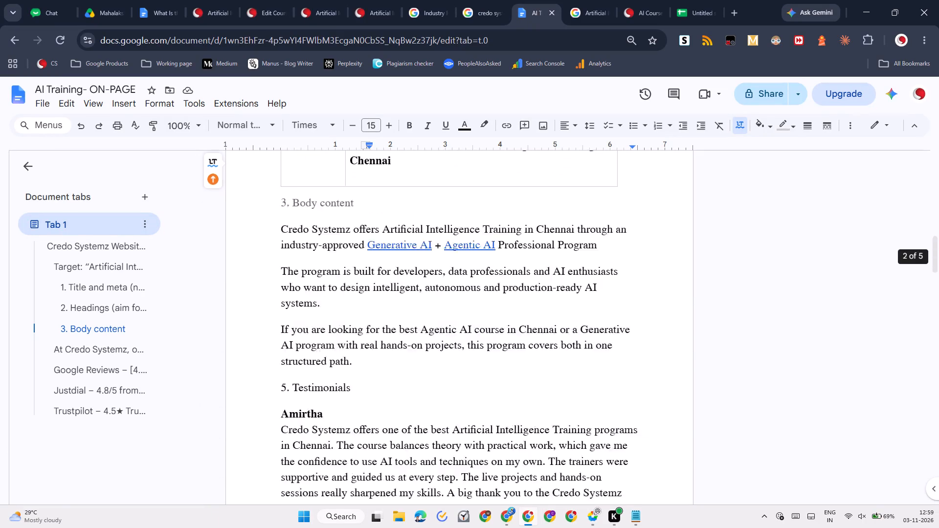
pyautogui.scroll(4, 338, 310)
# Make the "3. Body content" heading bold and black.
pyautogui.scroll(-5, 338, 310)
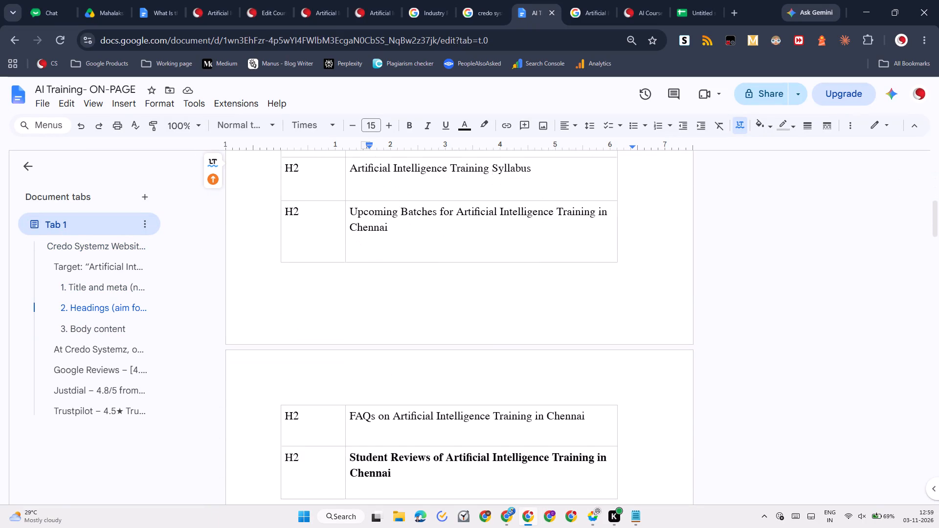
pyautogui.scroll(-1, 338, 310)
pyautogui.moveTo(355, 196); pyautogui.dragTo(280, 198)
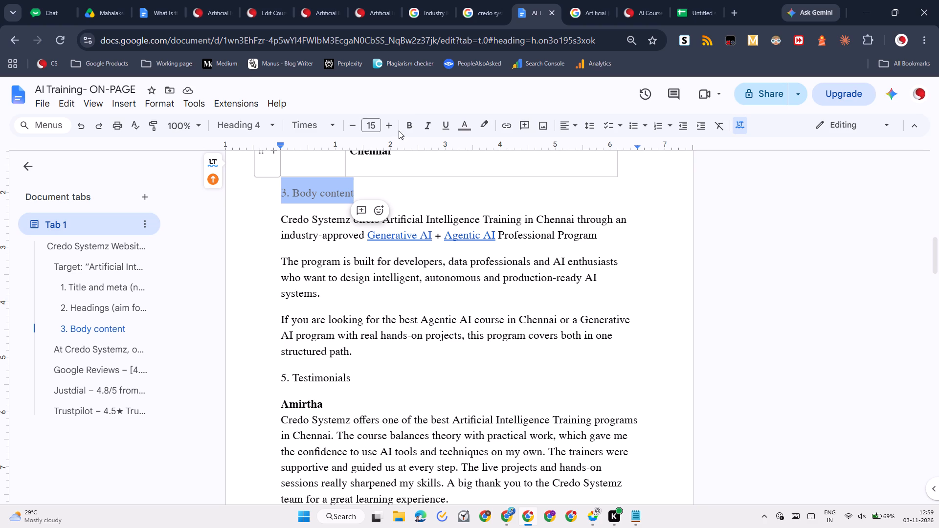
pyautogui.click(407, 129)
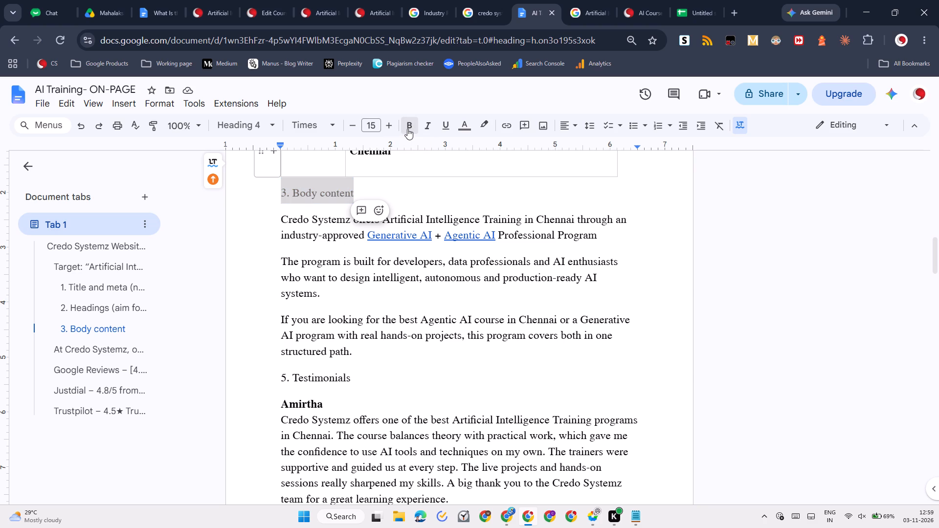
pyautogui.click(468, 128)
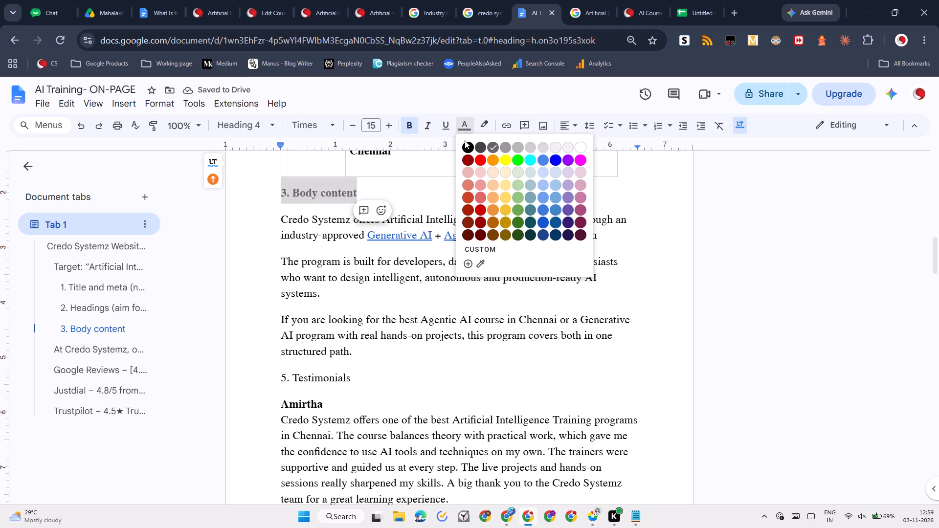
pyautogui.click(468, 146)
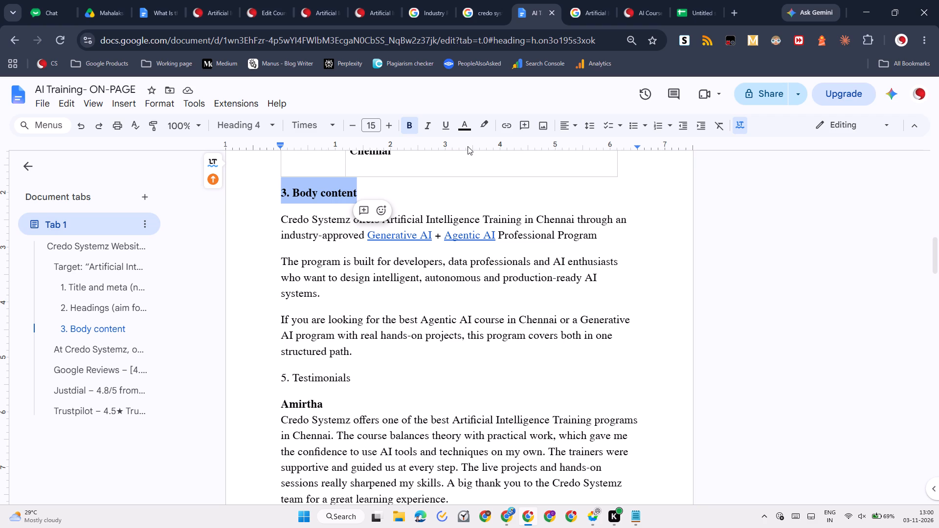
pyautogui.click(367, 265)
# Make the "7. Internal links" heading bold.
pyautogui.scroll(-1, 367, 265)
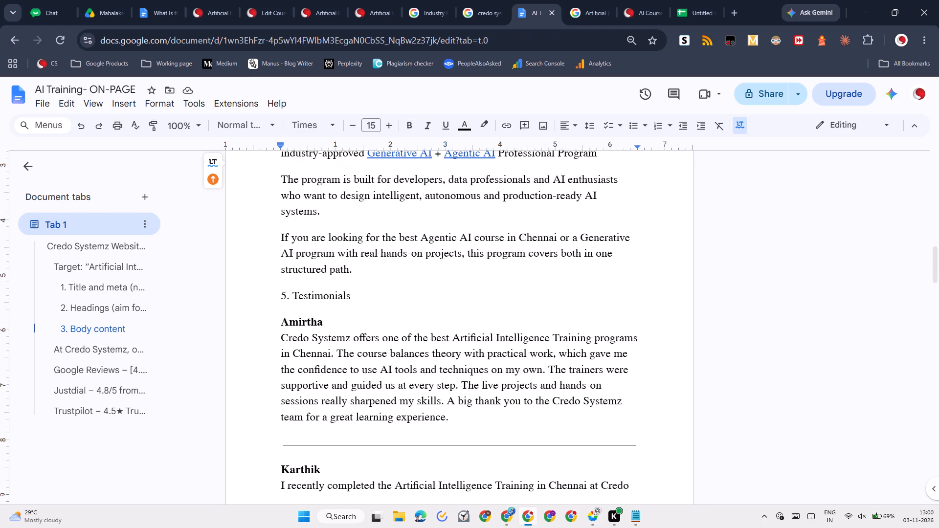
pyautogui.scroll(-4, 367, 265)
pyautogui.scroll(3, 367, 265)
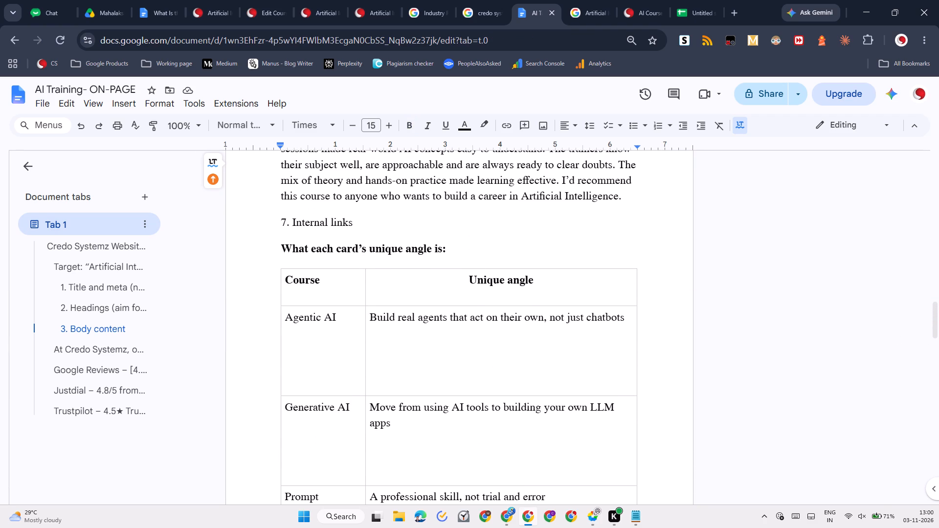
pyautogui.moveTo(359, 224); pyautogui.dragTo(283, 221)
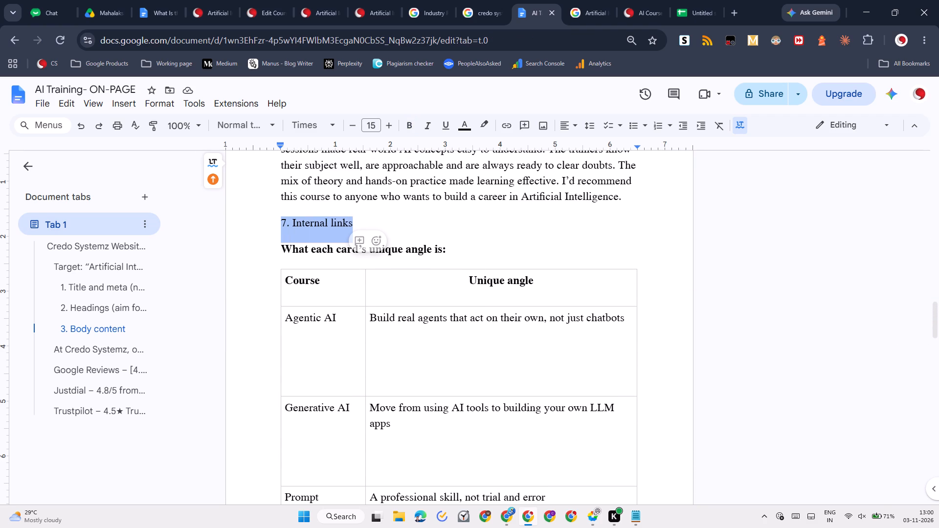
pyautogui.click(409, 131)
pyautogui.click(430, 217)
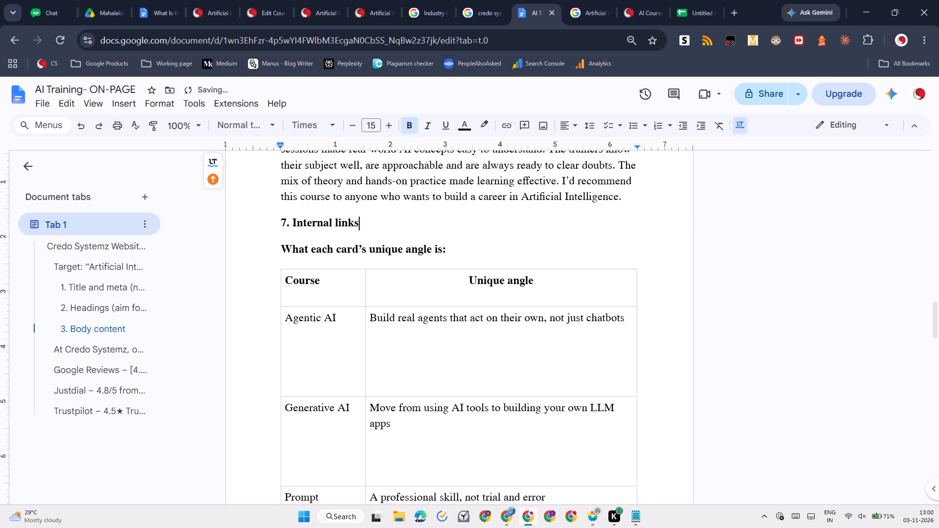
# Renumber the "7. Internal links" heading as 4.
pyautogui.scroll(7, 430, 217)
pyautogui.scroll(-1, 430, 217)
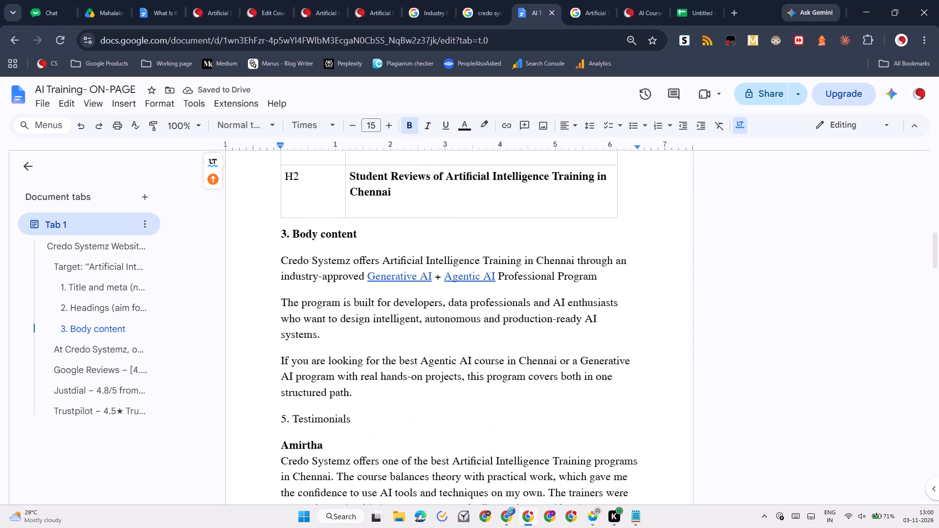
pyautogui.scroll(-3, 430, 217)
pyautogui.scroll(-2, 386, 279)
pyautogui.scroll(-1, 302, 410)
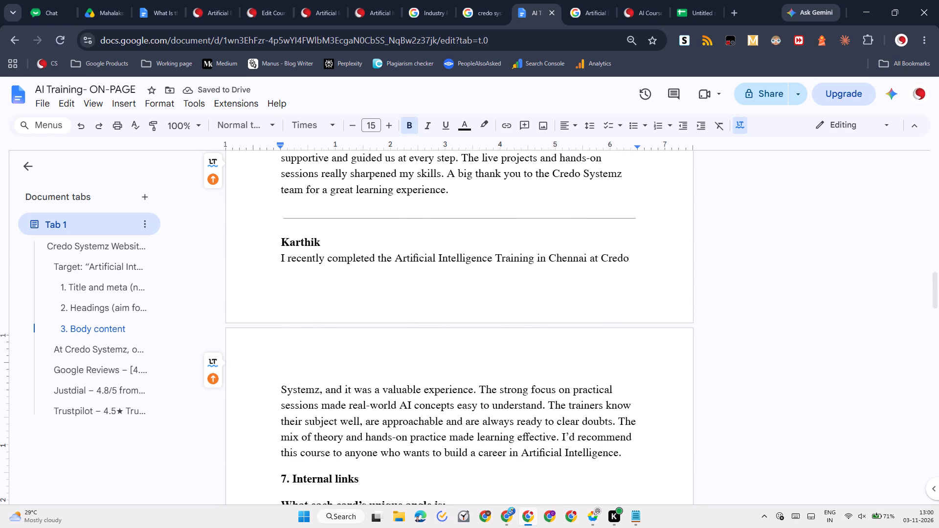
pyautogui.scroll(-1, 302, 410)
pyautogui.click(290, 378)
pyautogui.press('Left')
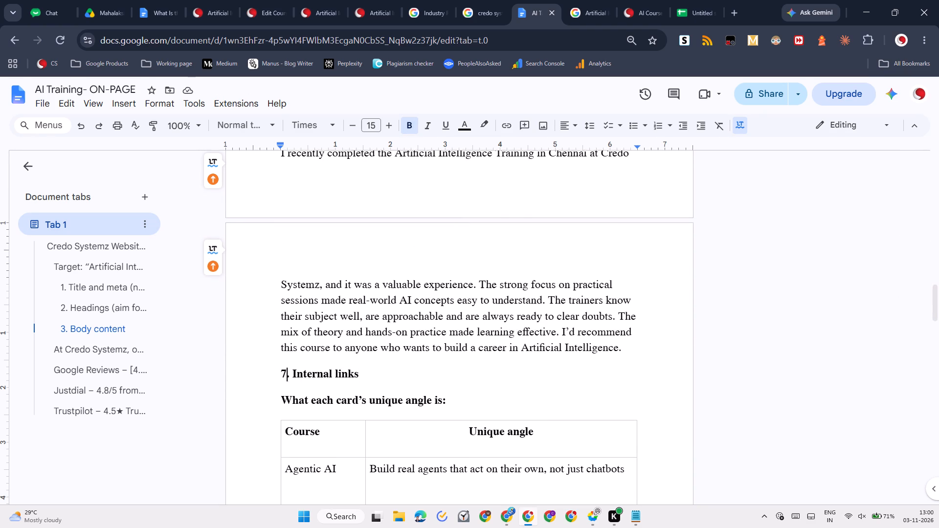
pyautogui.press('BackSpace')
pyautogui.press('4')
# Delete the blank line beneath the "Ratings section: Rated by Our Learners" heading.
pyautogui.scroll(-5, 290, 378)
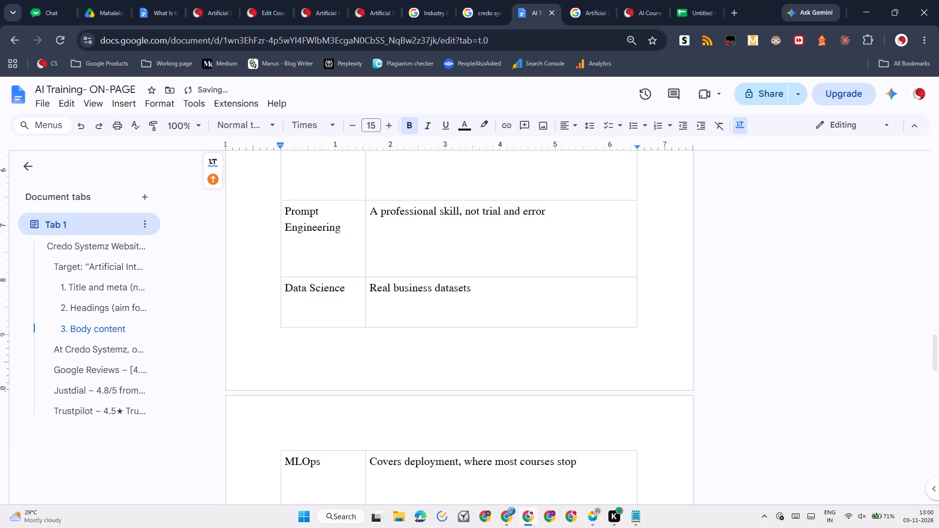
pyautogui.scroll(-2, 290, 378)
pyautogui.scroll(1, 290, 378)
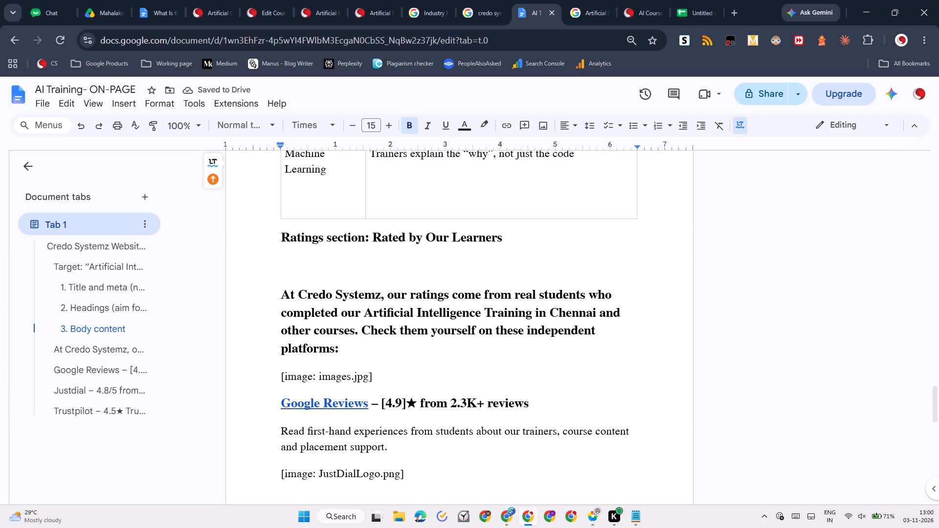
pyautogui.click(290, 267)
pyautogui.press('BackSpace')
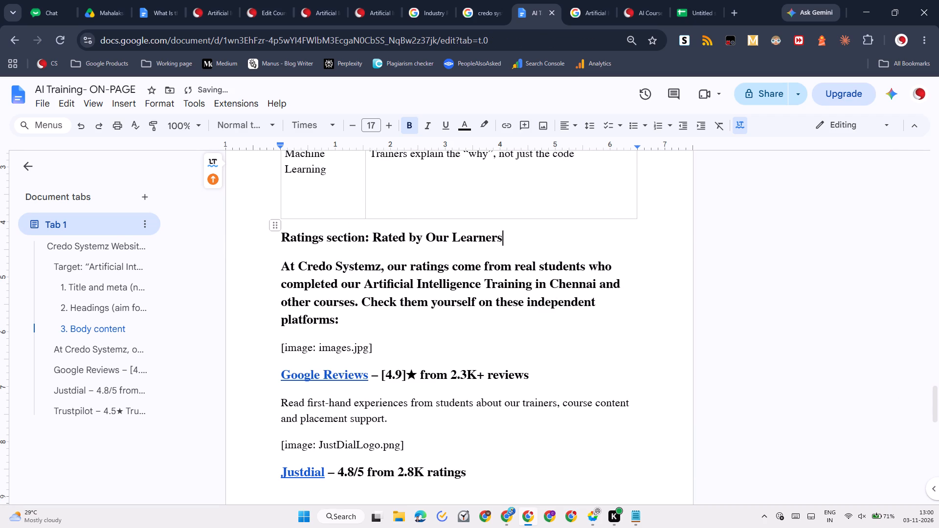
# Number the "Ratings section: Rated by Our Learners" heading by adding "5. " in front of it.
pyautogui.click(283, 239)
pyautogui.press('6')
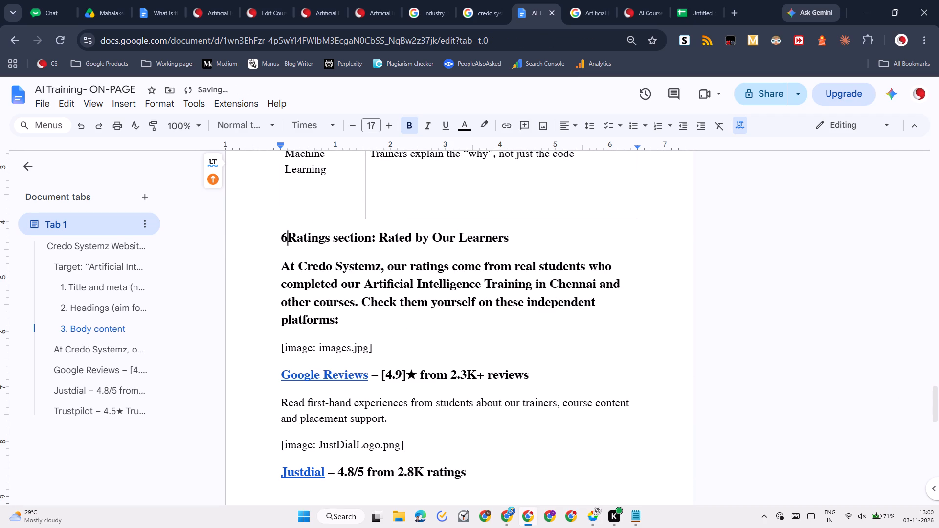
pyautogui.press('BackSpace')
pyautogui.write('5.')
pyautogui.press('space')
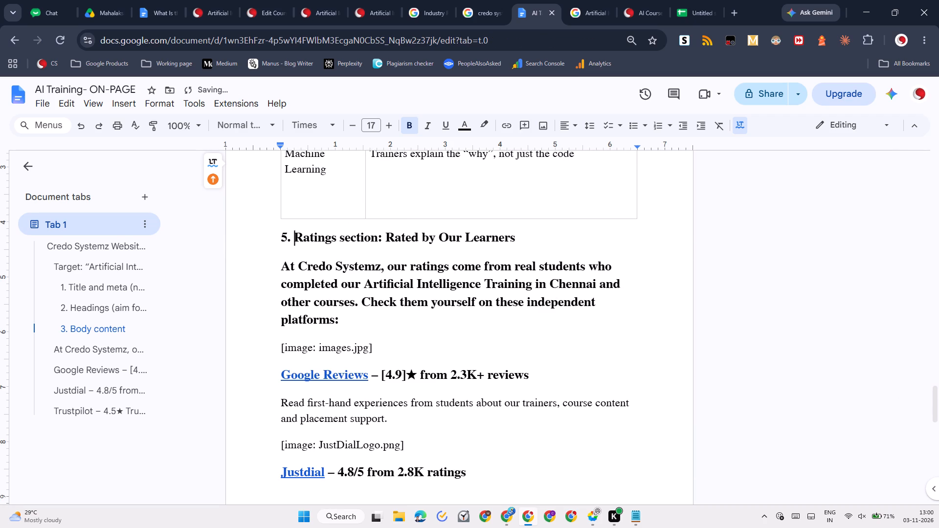
# Remove the bold formatting from the "At Credo Systemz, our ratings come from real students" paragraph.
pyautogui.click(389, 258)
pyautogui.moveTo(356, 313); pyautogui.dragTo(282, 268)
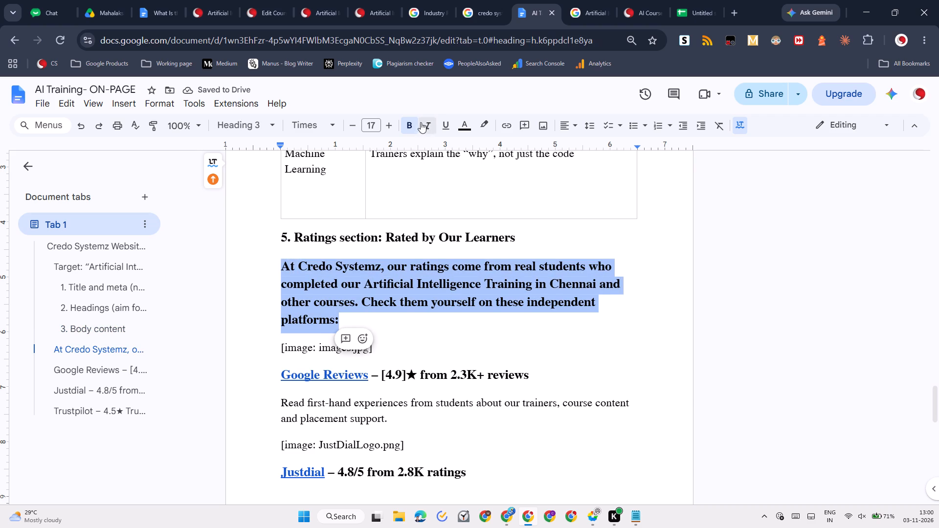
pyautogui.click(407, 123)
pyautogui.click(422, 294)
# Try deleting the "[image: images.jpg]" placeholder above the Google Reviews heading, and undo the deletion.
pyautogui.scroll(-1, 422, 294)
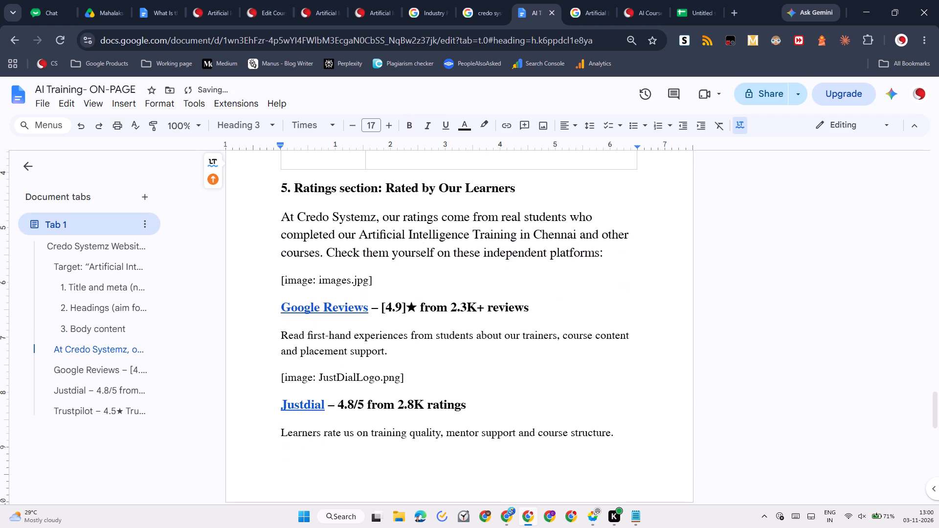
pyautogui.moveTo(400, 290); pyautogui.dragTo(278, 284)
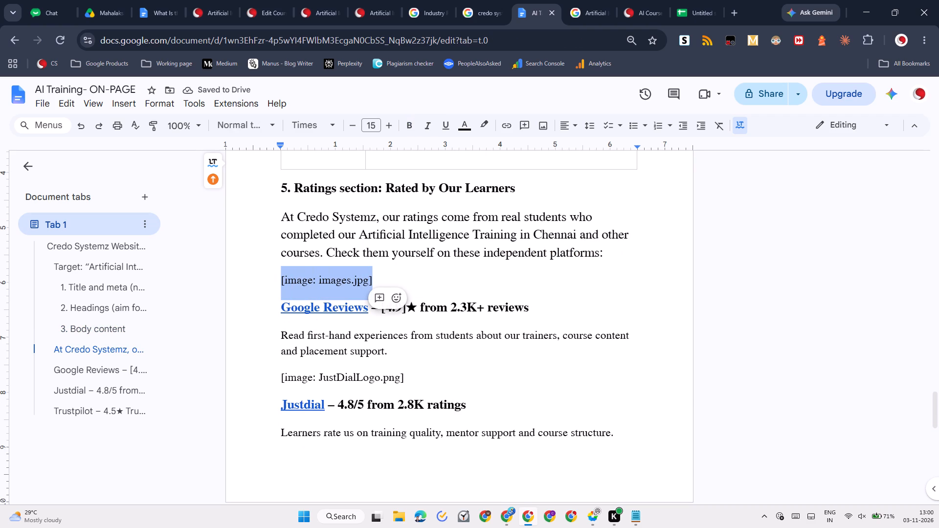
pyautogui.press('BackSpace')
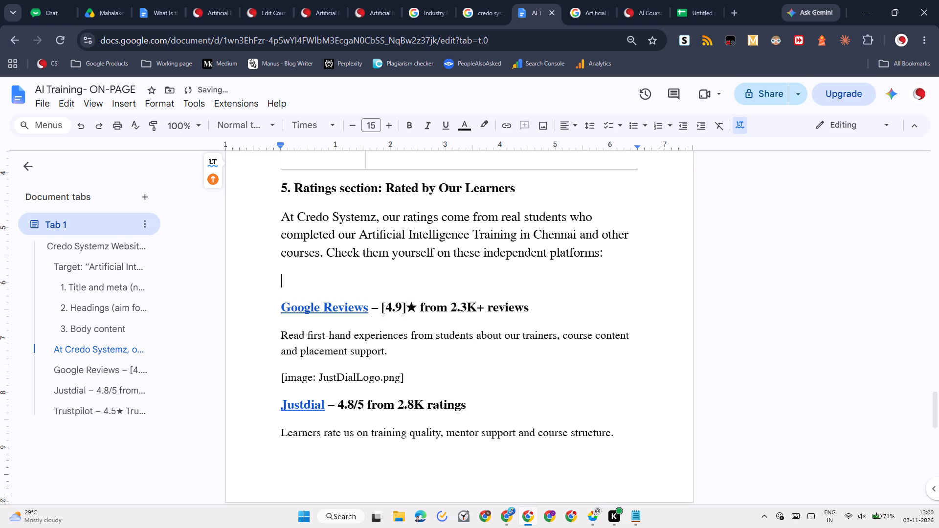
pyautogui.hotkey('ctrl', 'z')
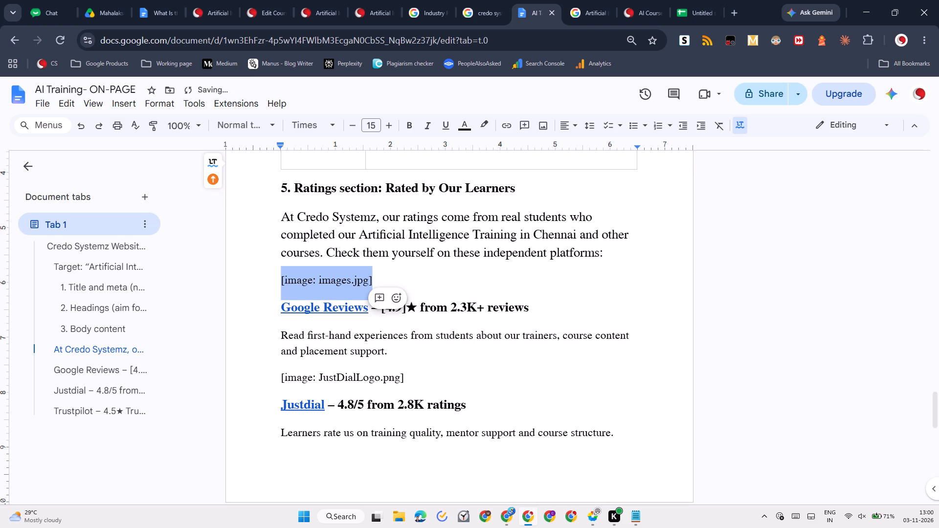
# Shorten the document's main title to "Credo Systemz: " by removing "Website Content Changes" and adding a colon.
pyautogui.click(363, 377)
pyautogui.scroll(-4, 363, 377)
pyautogui.scroll(2, 363, 377)
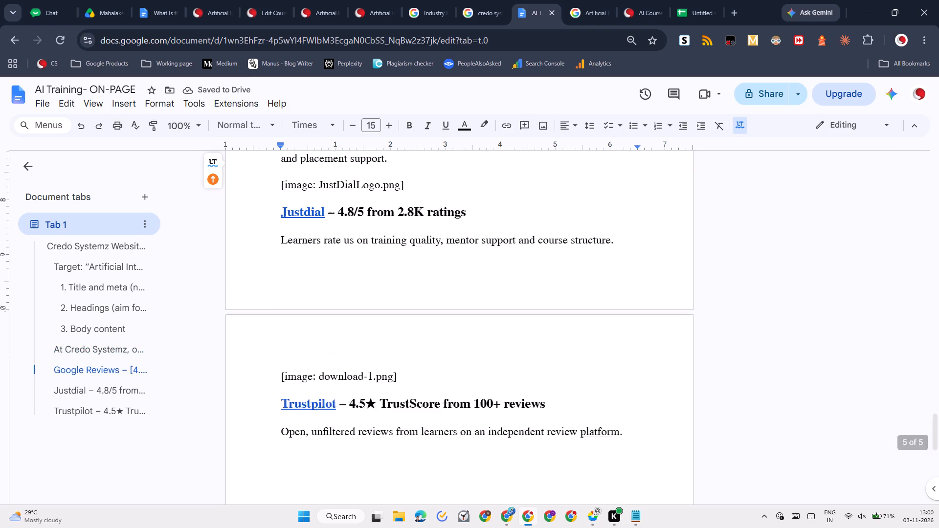
pyautogui.scroll(7, 363, 377)
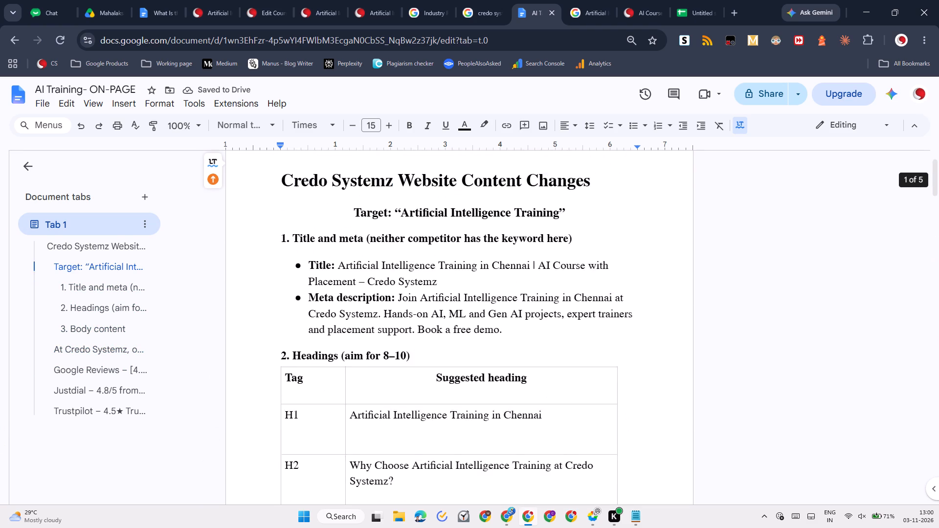
pyautogui.scroll(1, 363, 377)
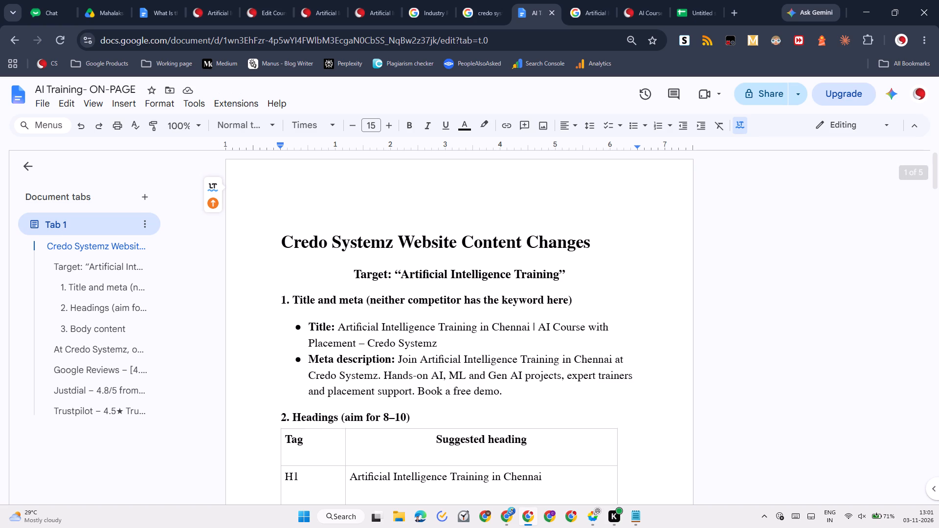
pyautogui.click(401, 242)
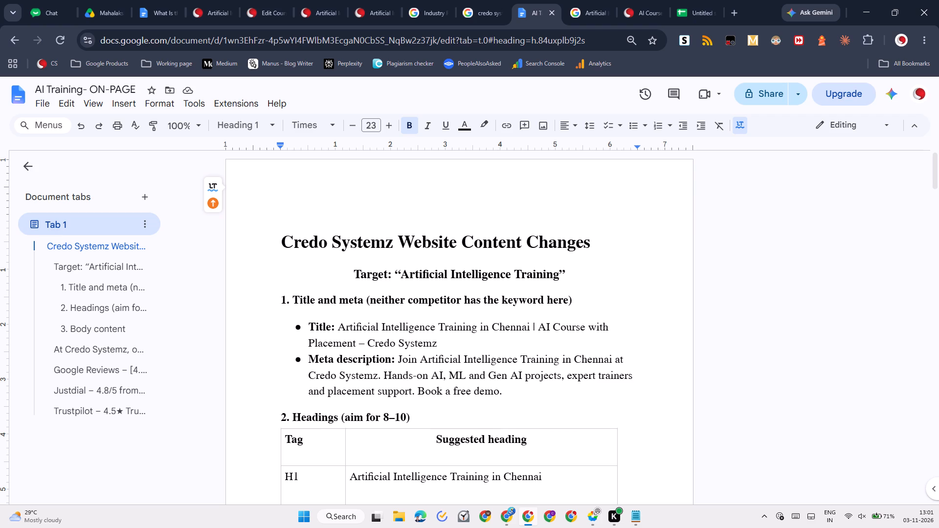
pyautogui.moveTo(590, 242); pyautogui.dragTo(408, 235)
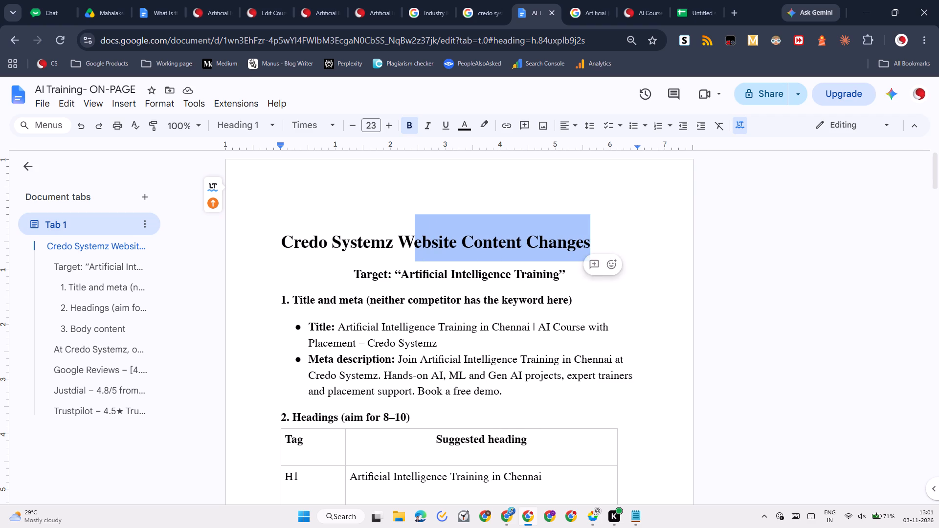
pyautogui.press('BackSpace')
pyautogui.press('BackSpace')
pyautogui.press('BackSpace')
pyautogui.write(':')
pyautogui.press('space')
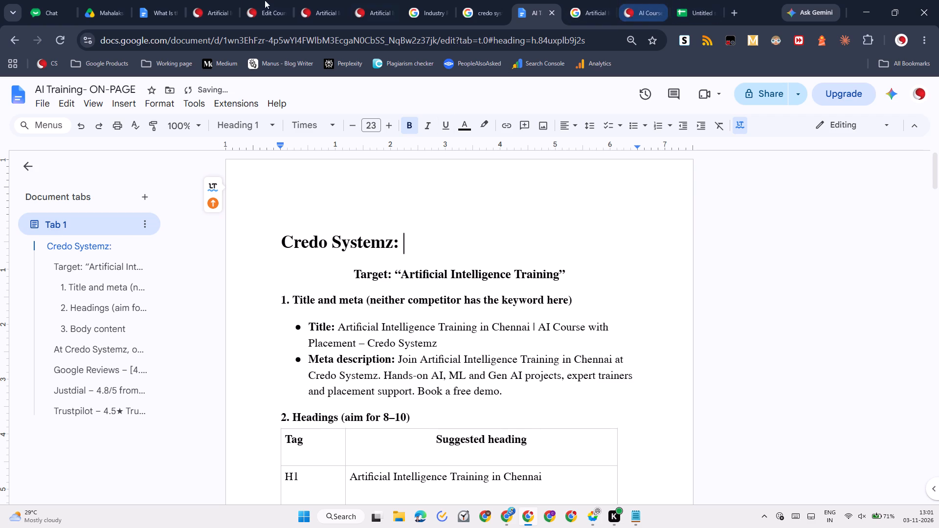
# Copy the Artificial Intelligence training page's URL from its browser tab and paste it after "Credo Systemz:" as a link, followed by a line break.
pyautogui.click(230, 0)
pyautogui.click(228, 35)
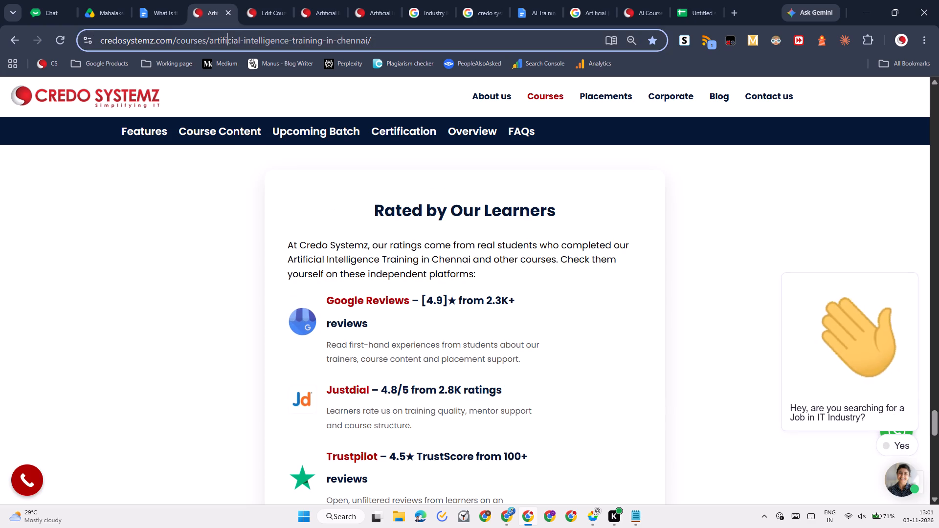
pyautogui.hotkey('ctrl', 'c')
pyautogui.click(534, 0)
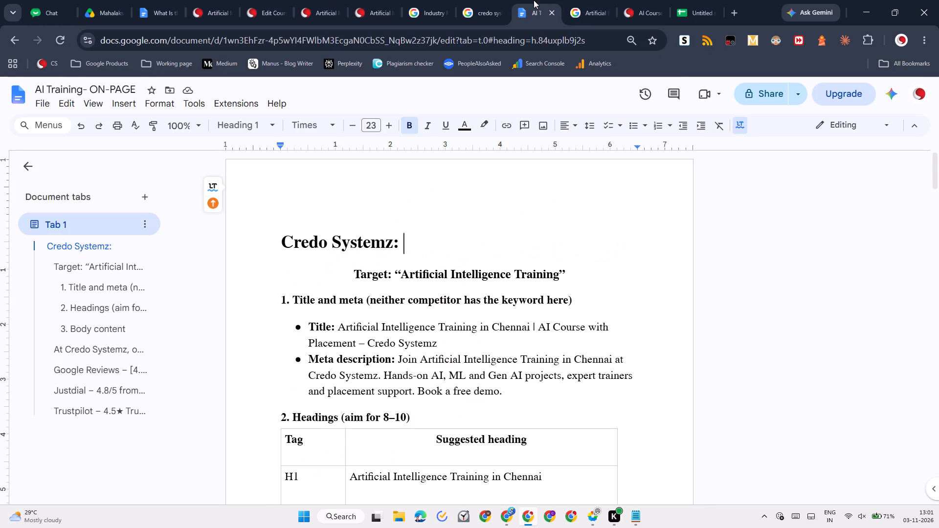
pyautogui.hotkey('ctrl', 'v')
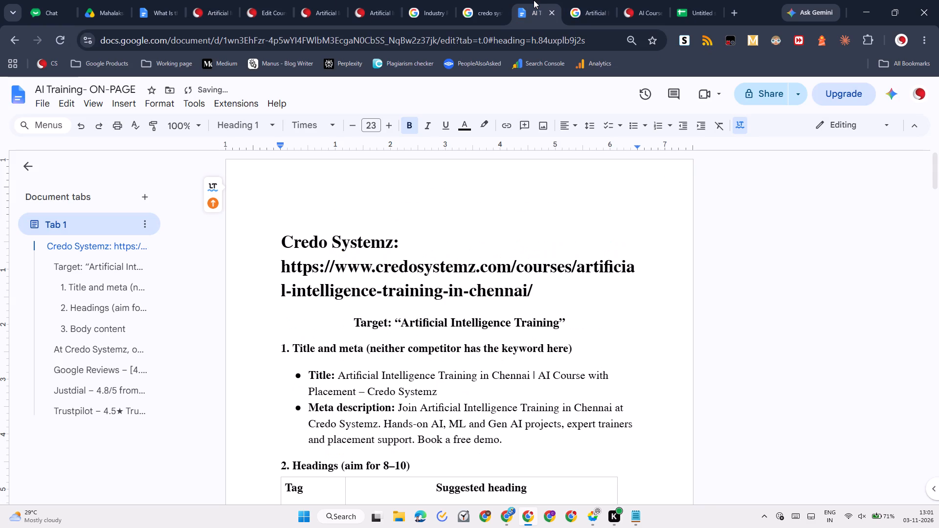
pyautogui.hotkey('shift', 'Return')
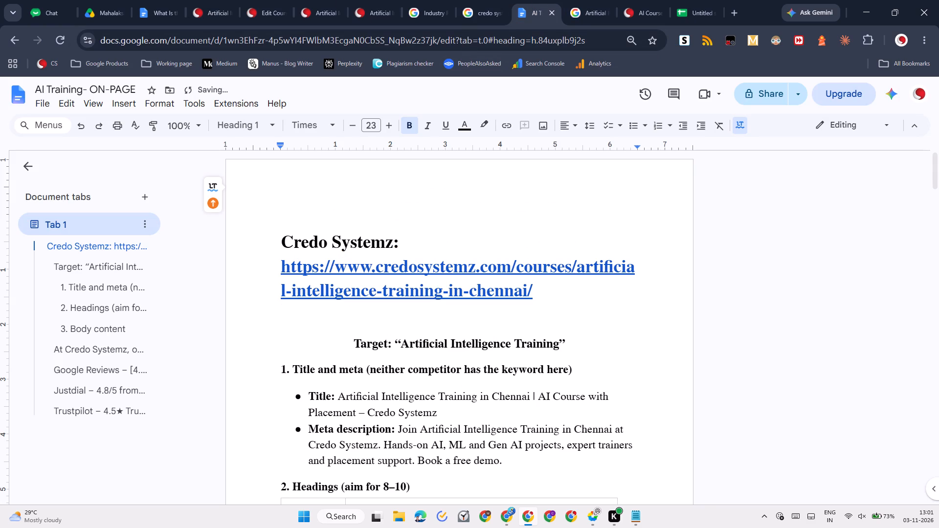
# Set the font size of the course page URL under the title to 10.
pyautogui.moveTo(280, 266); pyautogui.dragTo(524, 291)
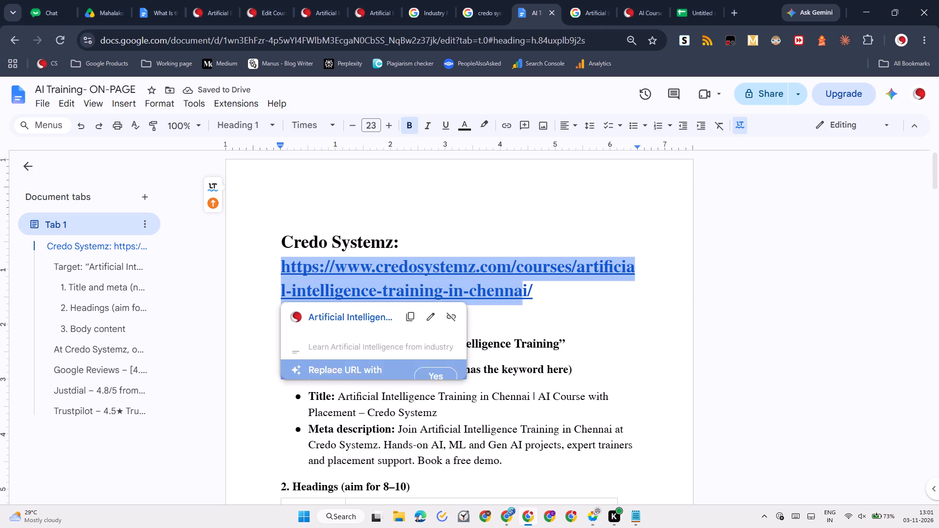
pyautogui.moveTo(524, 291); pyautogui.dragTo(548, 292)
pyautogui.click(370, 125)
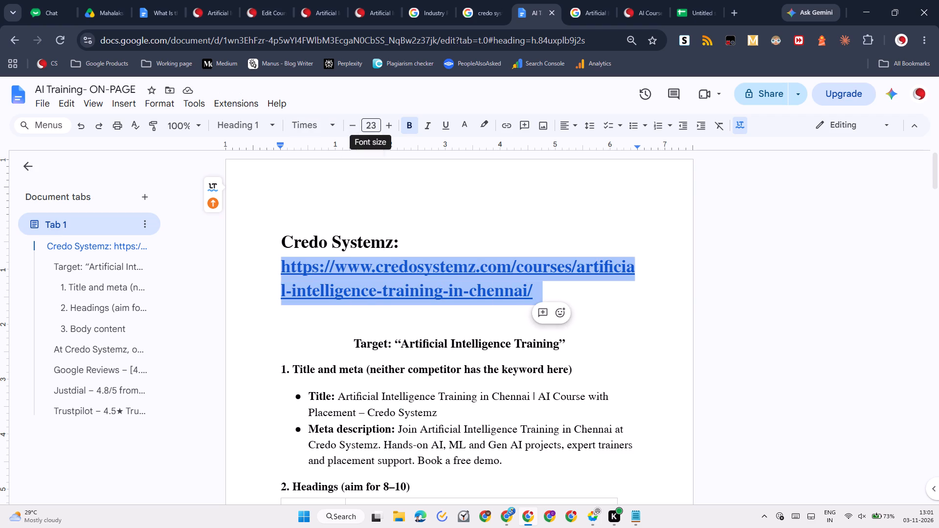
pyautogui.click(375, 180)
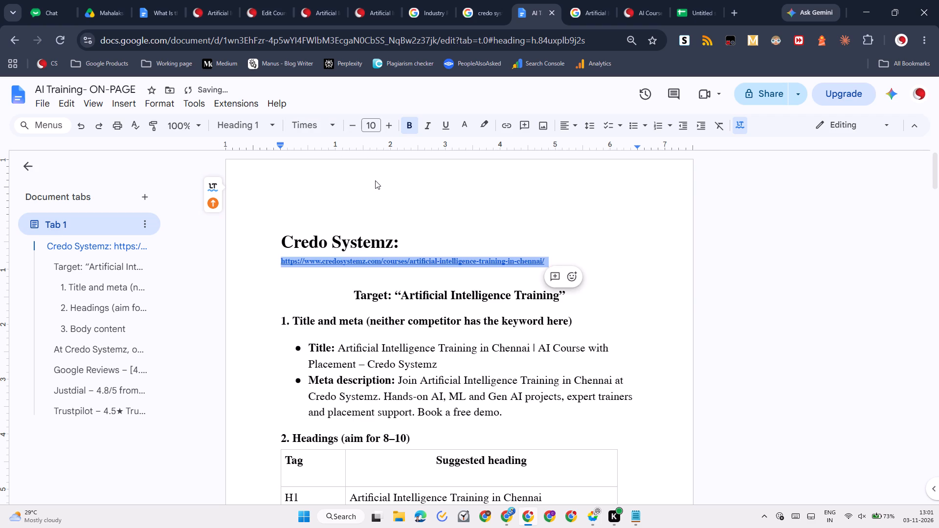
pyautogui.click(376, 127)
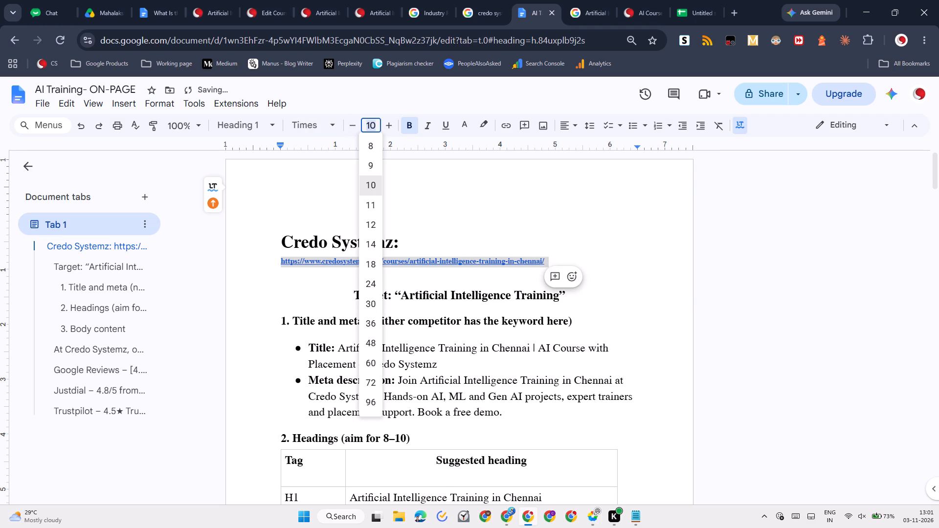
pyautogui.click(311, 288)
pyautogui.scroll(-1, 311, 288)
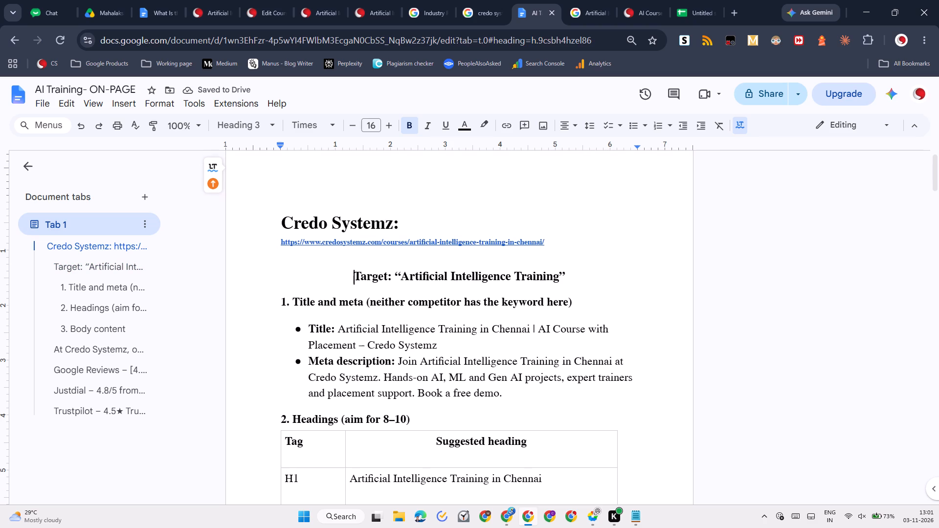
pyautogui.click(325, 338)
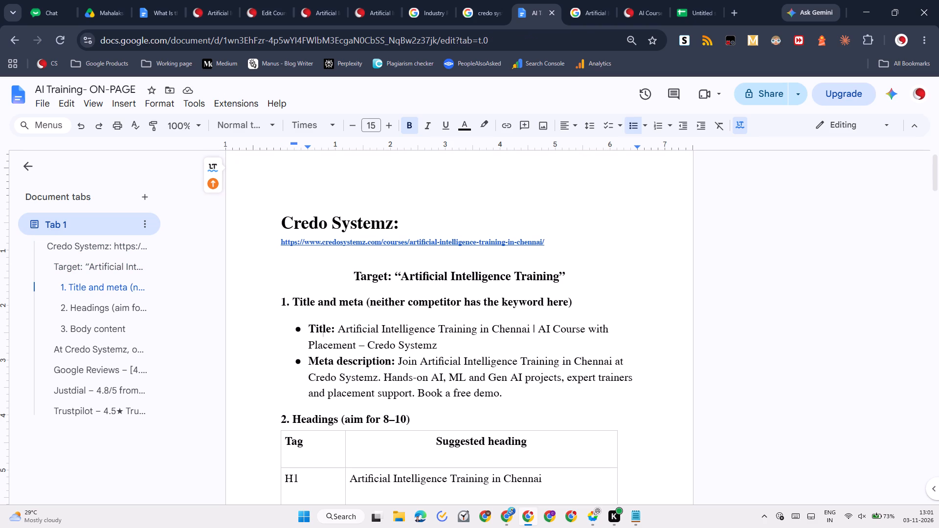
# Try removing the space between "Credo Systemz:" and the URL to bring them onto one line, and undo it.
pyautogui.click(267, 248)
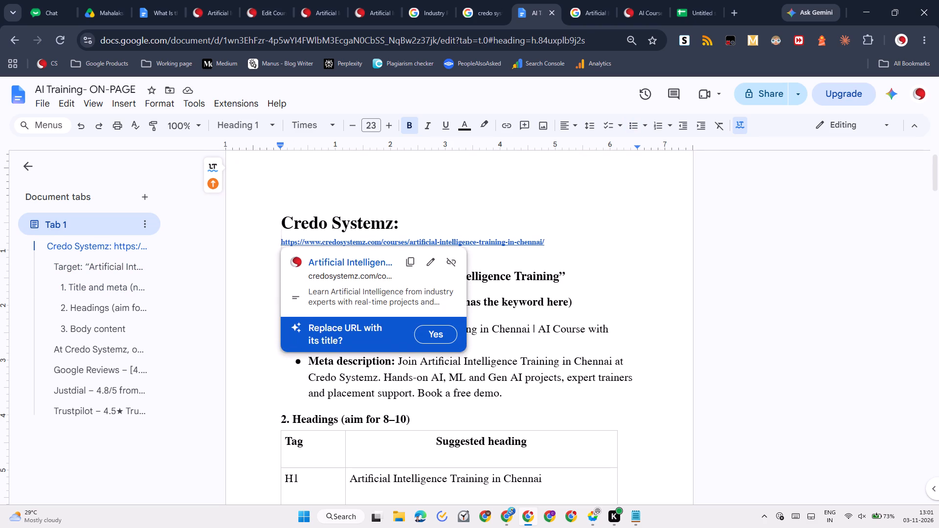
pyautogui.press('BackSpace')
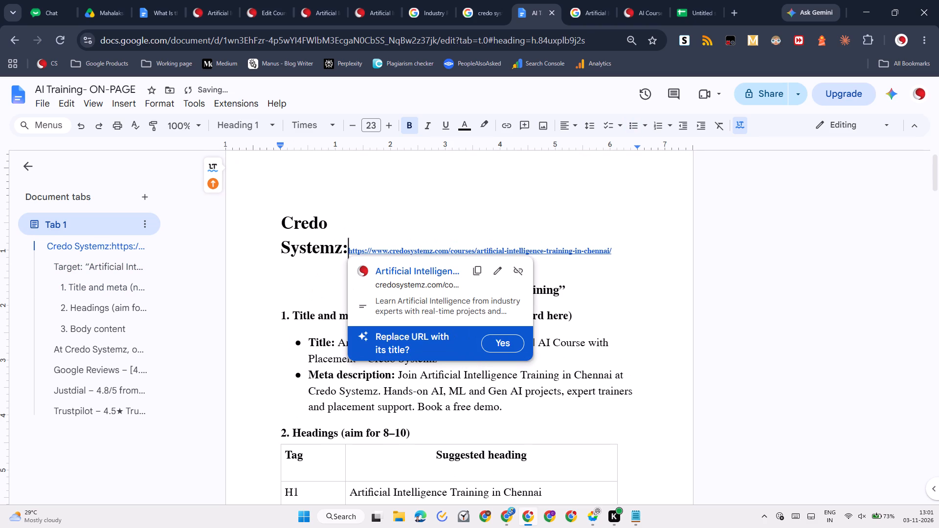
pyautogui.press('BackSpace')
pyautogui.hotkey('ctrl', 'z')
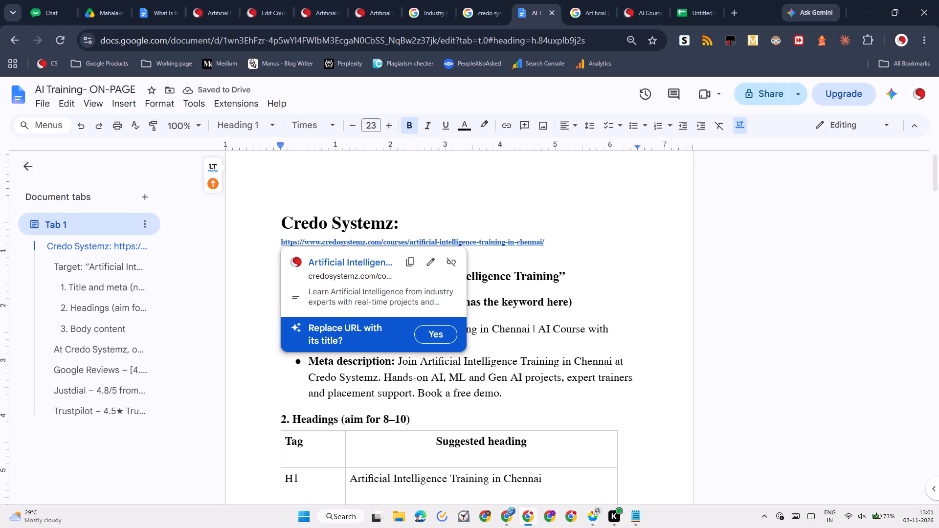
pyautogui.moveTo(378, 241); pyautogui.dragTo(284, 240)
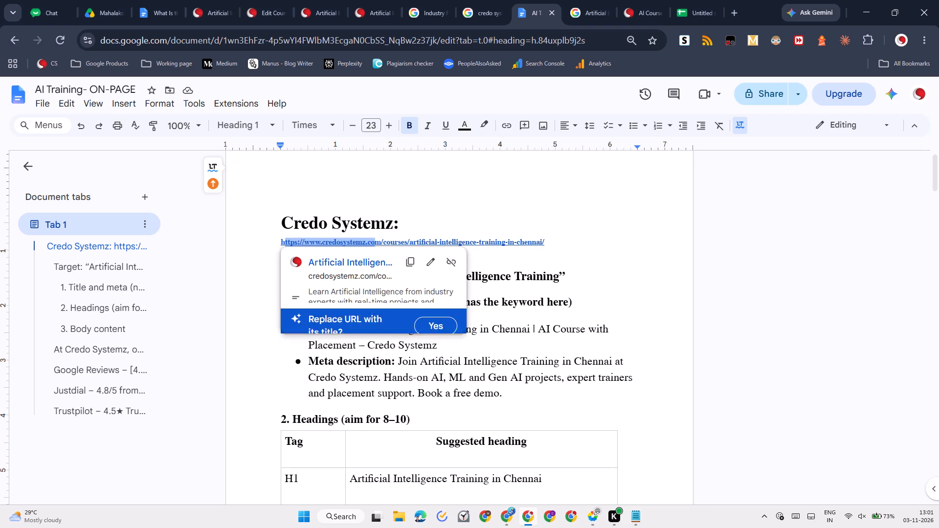
pyautogui.moveTo(284, 240); pyautogui.dragTo(281, 240)
pyautogui.press('BackSpace')
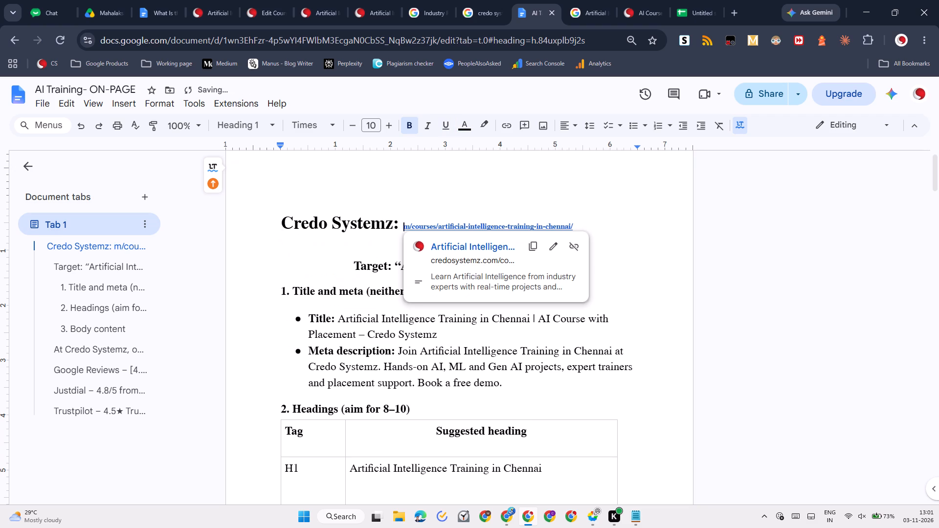
pyautogui.press('Right')
pyautogui.press('BackSpace')
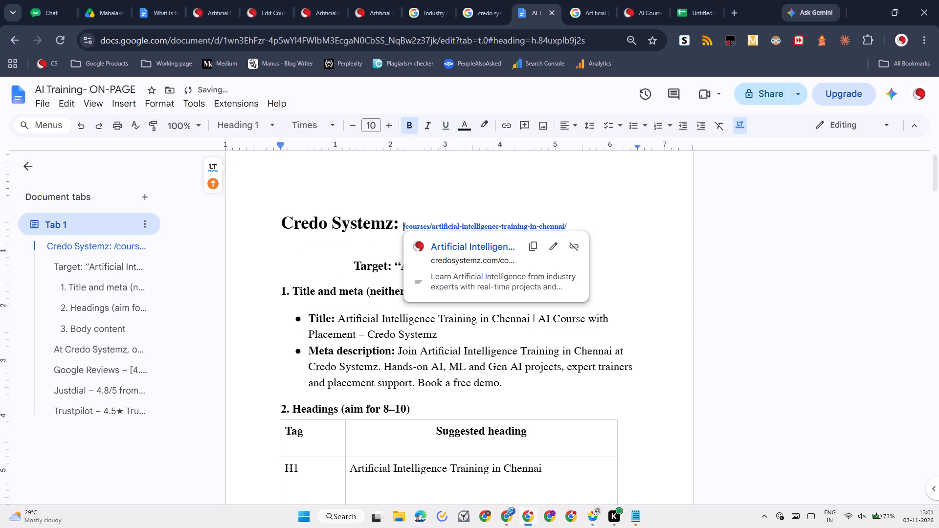
# Set the font size of the whole "Credo Systemz:" title line, including its course link, to 14.
pyautogui.moveTo(591, 227); pyautogui.dragTo(266, 231)
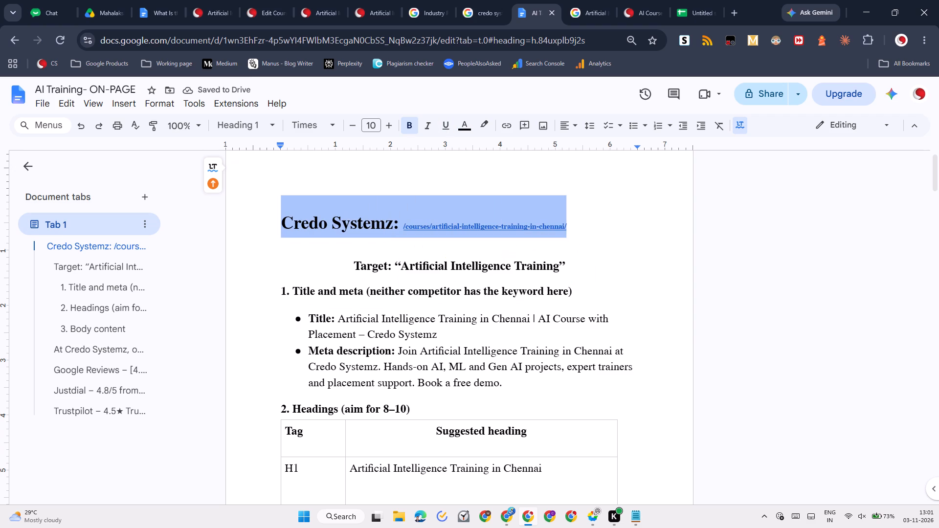
pyautogui.moveTo(266, 231); pyautogui.dragTo(259, 231)
pyautogui.click(370, 124)
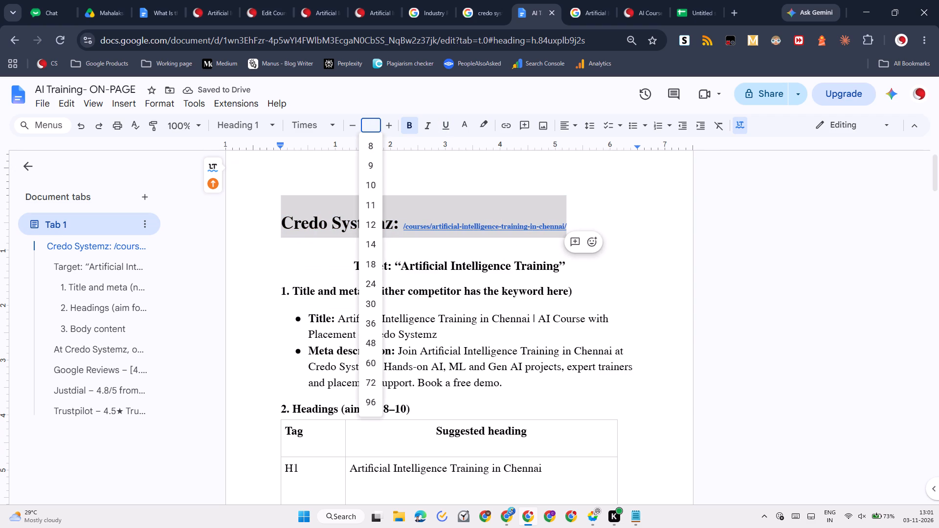
pyautogui.click(370, 246)
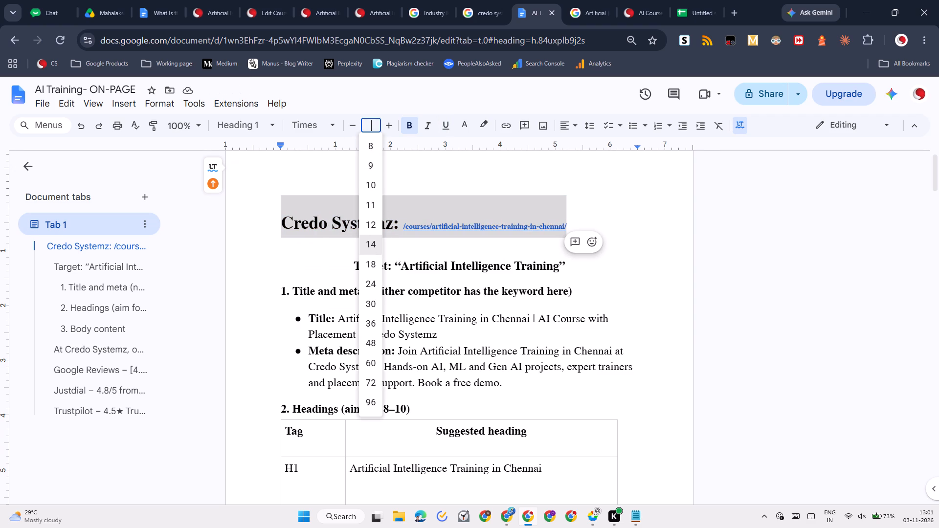
pyautogui.click(377, 247)
pyautogui.scroll(-1, 377, 247)
pyautogui.scroll(1, 377, 247)
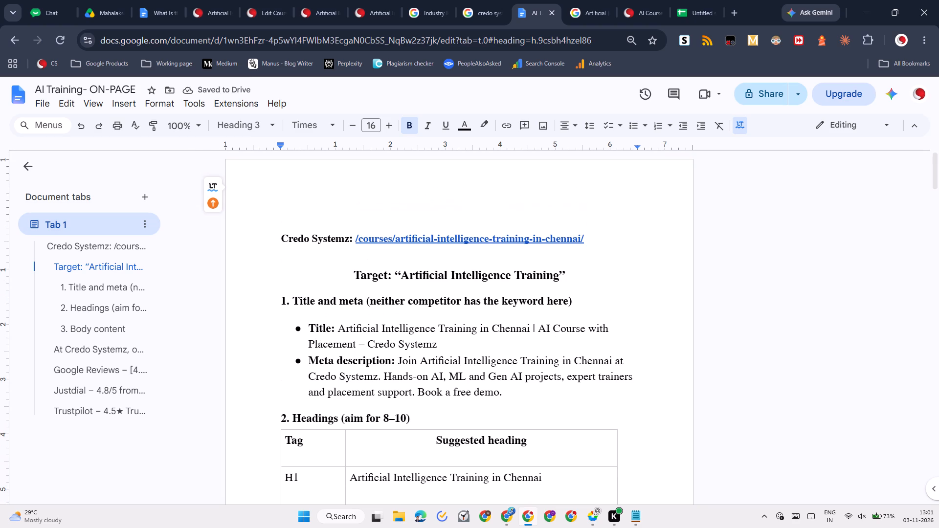
# Increase the font size of the whole "Credo Systemz:" title line to 16.
pyautogui.moveTo(614, 239); pyautogui.dragTo(464, 234)
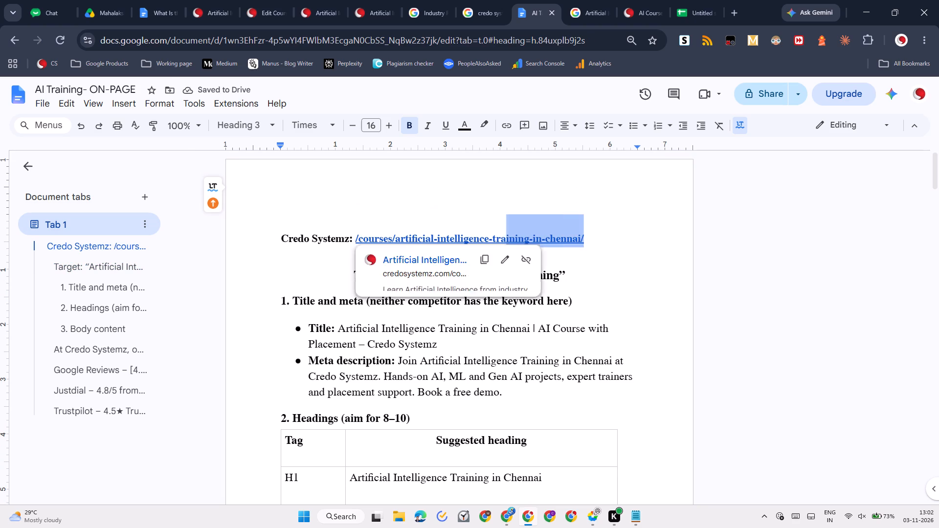
pyautogui.moveTo(464, 234); pyautogui.dragTo(246, 242)
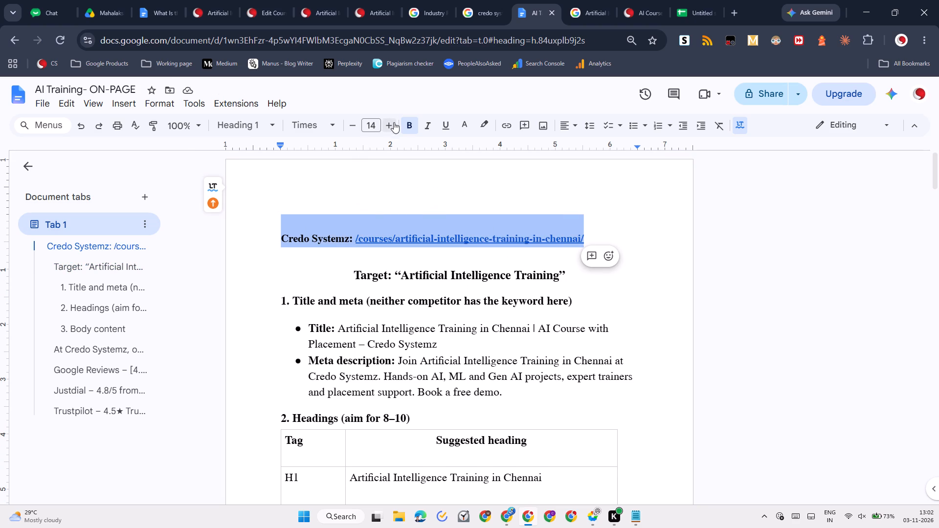
pyautogui.click(394, 122)
pyautogui.click(394, 122)
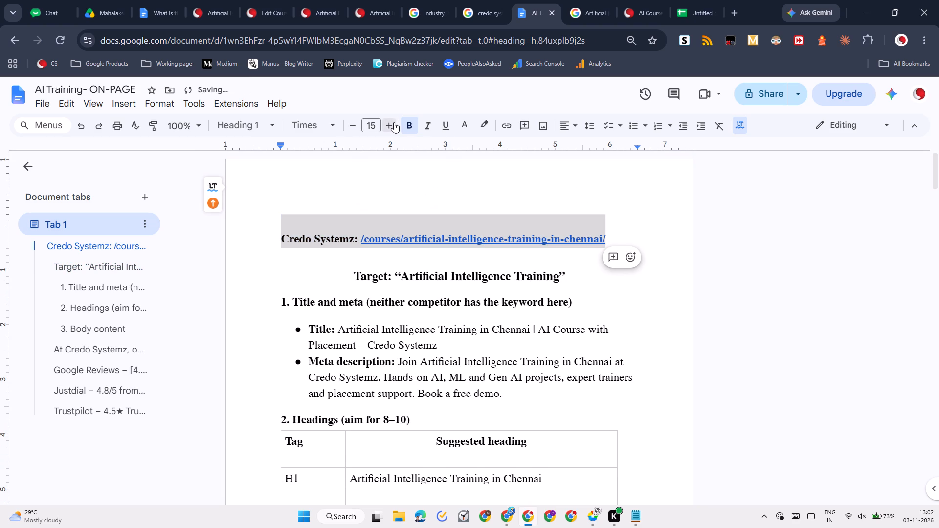
pyautogui.click(336, 306)
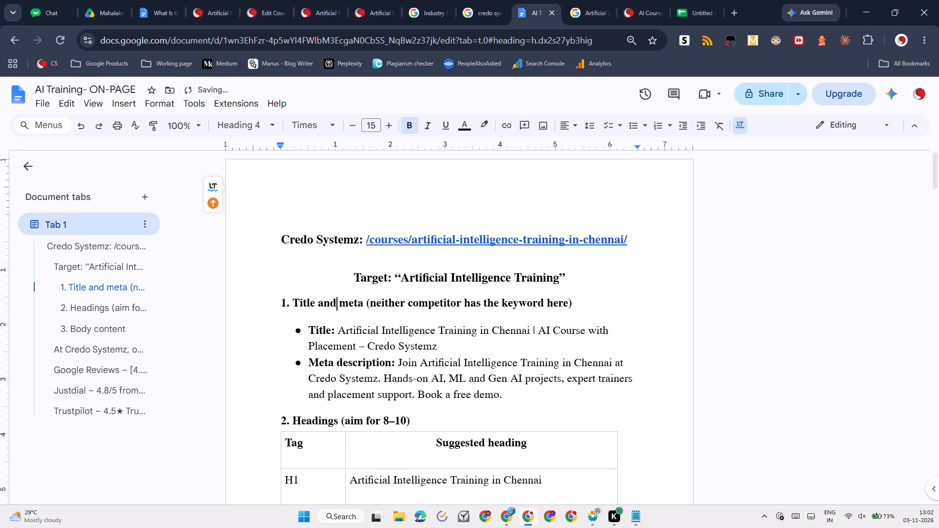
# Make the "Testimonials" heading above the Amirtha review bold.
pyautogui.scroll(-6, 336, 306)
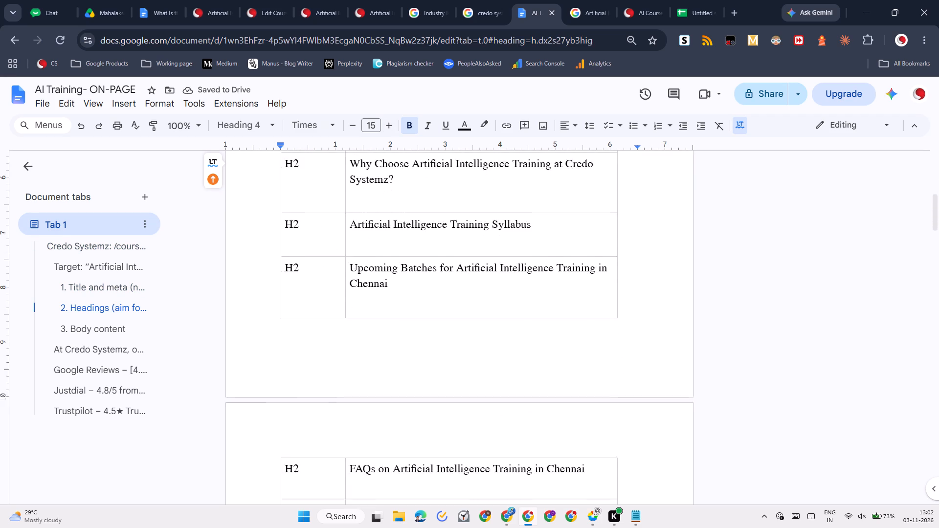
pyautogui.scroll(-2, 336, 306)
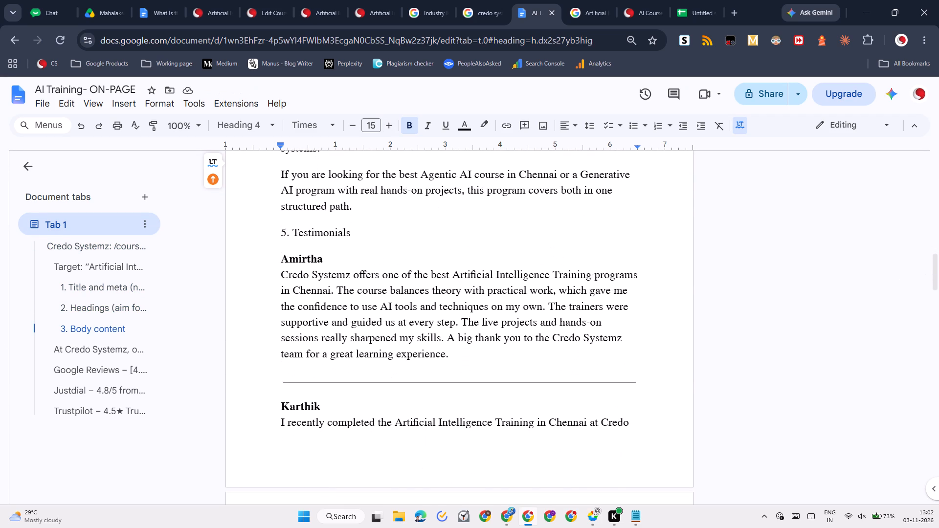
pyautogui.scroll(-3, 336, 306)
pyautogui.scroll(3, 336, 306)
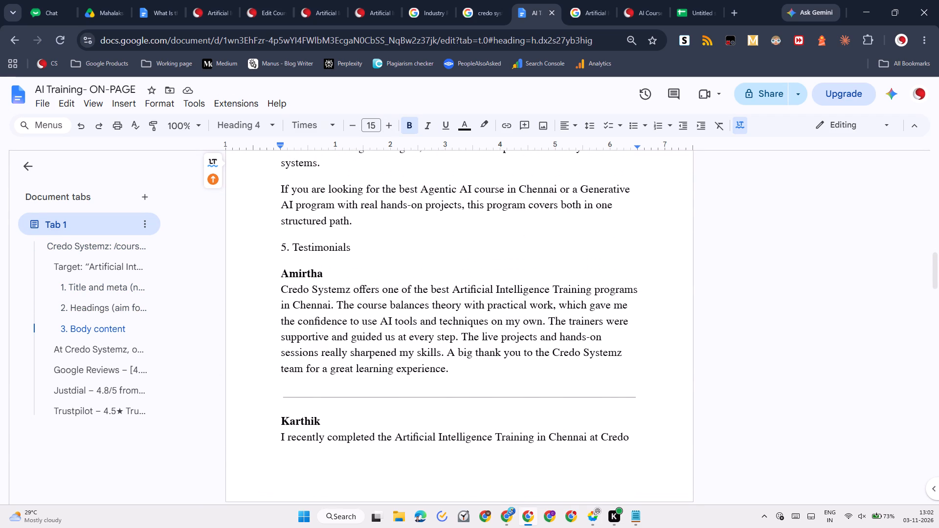
pyautogui.moveTo(356, 250); pyautogui.dragTo(280, 247)
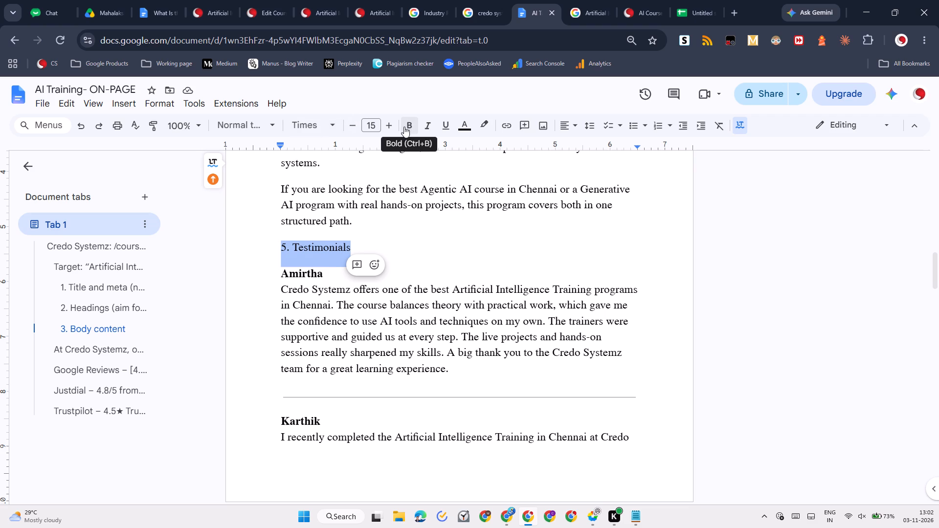
pyautogui.click(404, 127)
pyautogui.click(430, 336)
# Renumber the "Testimonials" heading as 4 so it follows "3. Body content".
pyautogui.scroll(-4, 430, 336)
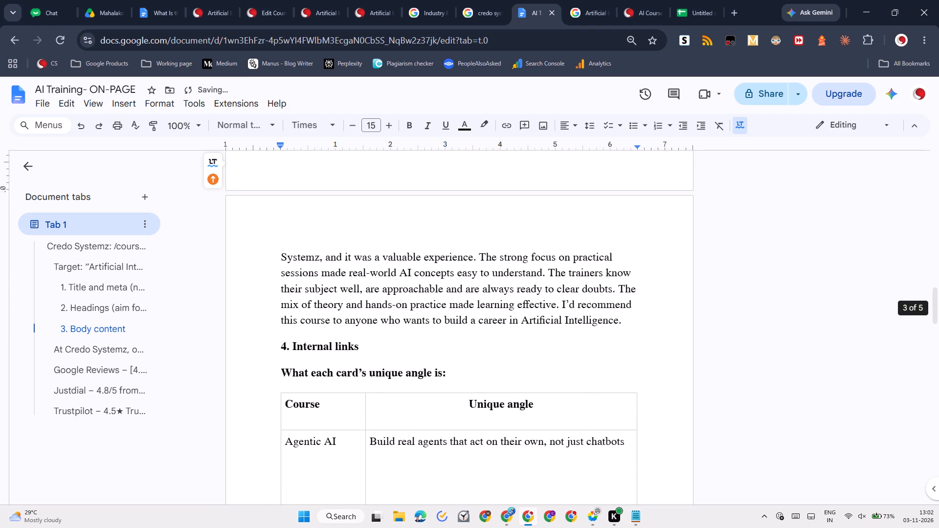
pyautogui.scroll(-1, 430, 336)
pyautogui.scroll(3, 430, 336)
pyautogui.click(355, 232)
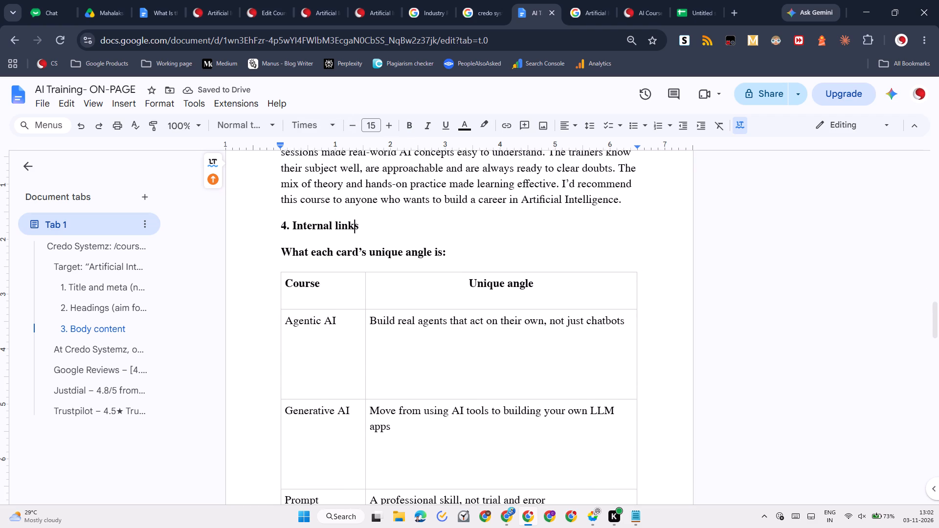
pyautogui.scroll(6, 355, 232)
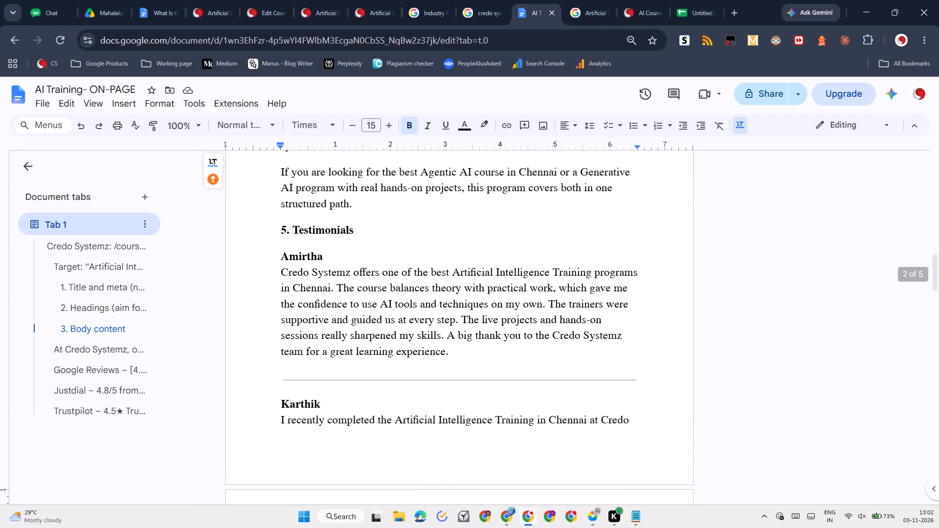
pyautogui.click(328, 231)
pyautogui.scroll(3, 328, 231)
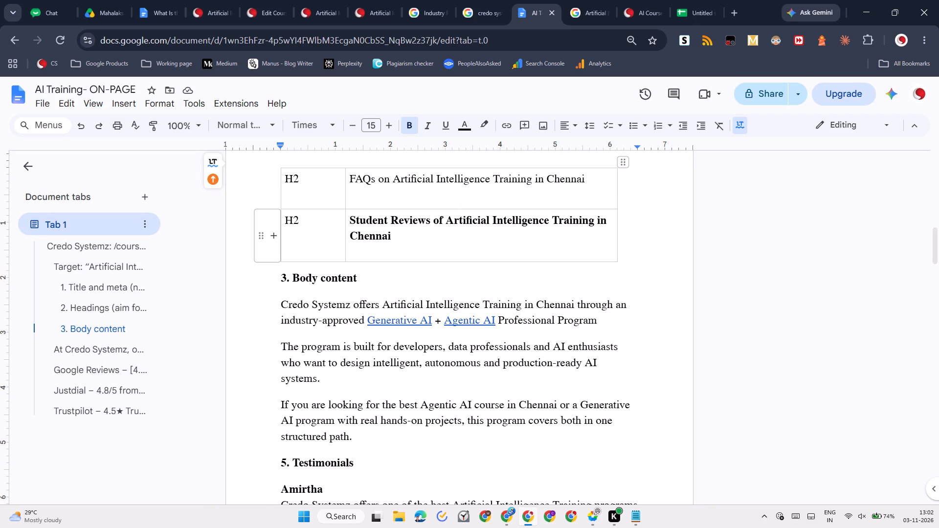
pyautogui.scroll(-1, 312, 350)
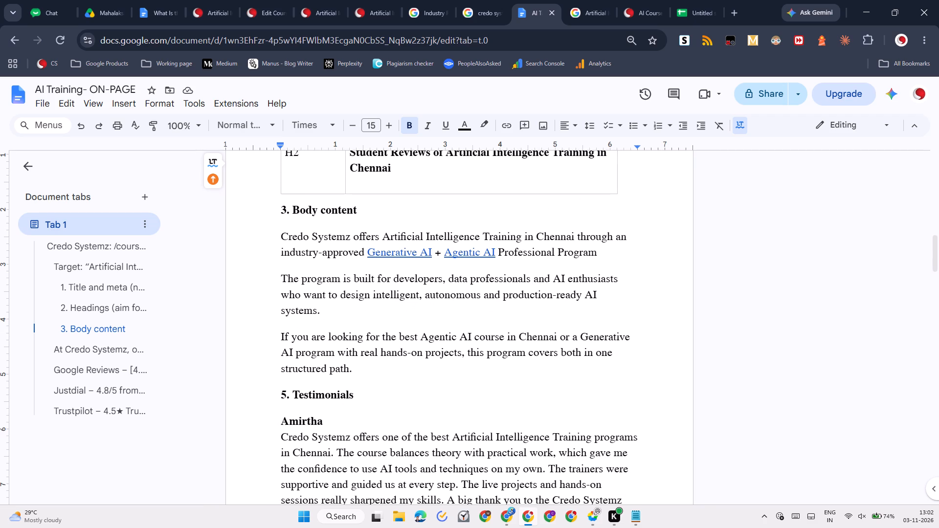
pyautogui.click(289, 395)
pyautogui.press('Left')
pyautogui.press('BackSpace')
pyautogui.press('4')
# Renumber the "Internal links" heading as 5.
pyautogui.scroll(-5, 289, 395)
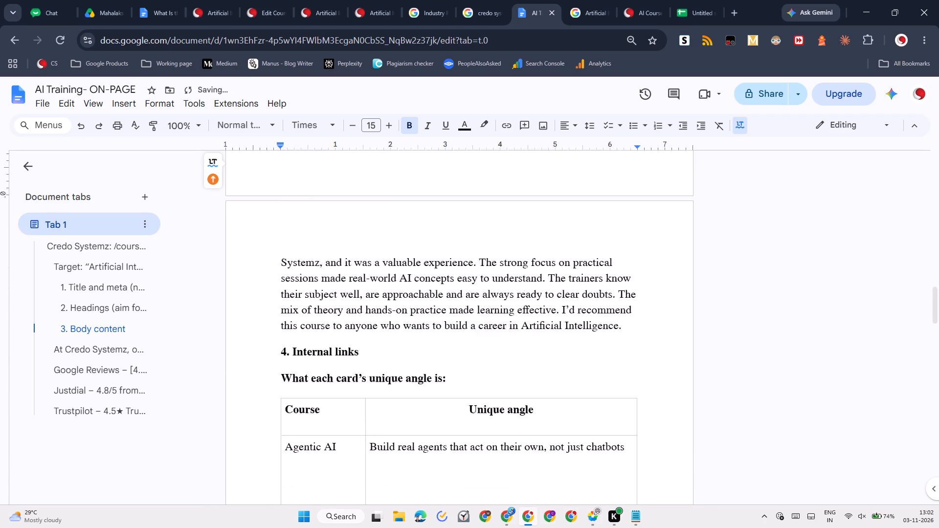
pyautogui.scroll(-1, 289, 395)
pyautogui.scroll(1, 274, 325)
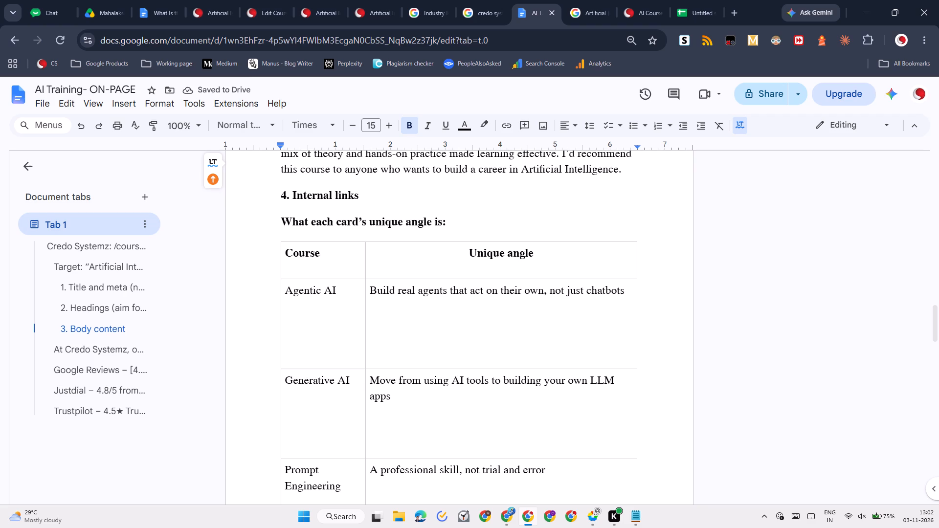
pyautogui.click(289, 202)
pyautogui.press('Left')
pyautogui.press('BackSpace')
pyautogui.press('5')
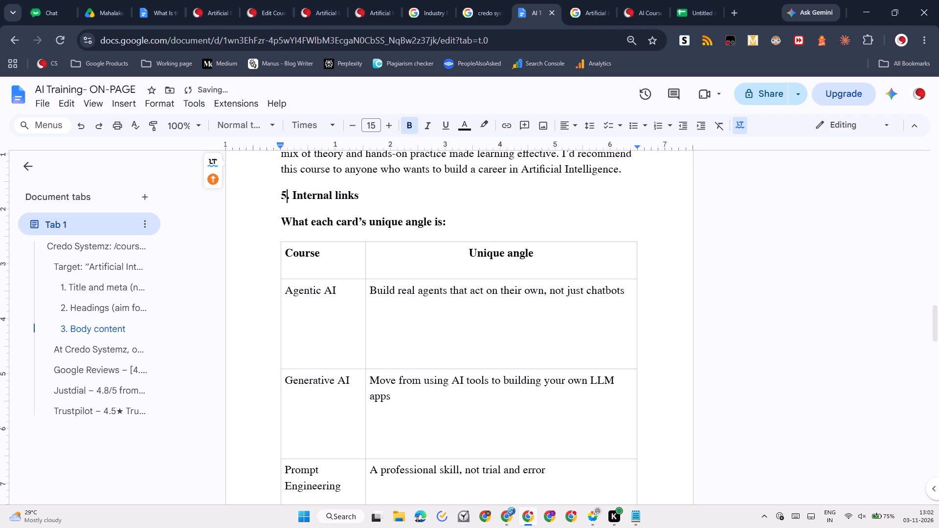
# Renumber the "Ratings section: Rated by Our Learners" heading as 6.
pyautogui.scroll(-3, 289, 202)
pyautogui.scroll(-4, 302, 300)
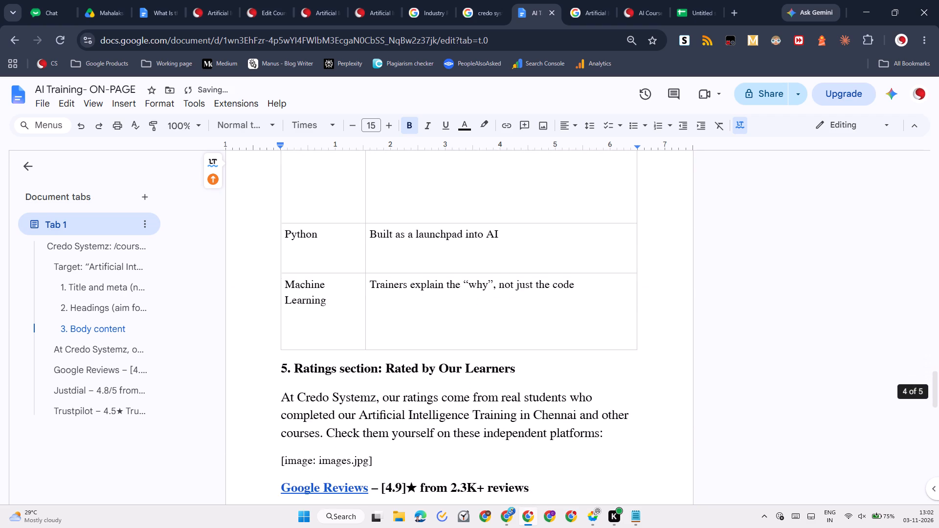
pyautogui.scroll(-1, 302, 300)
pyautogui.click(289, 255)
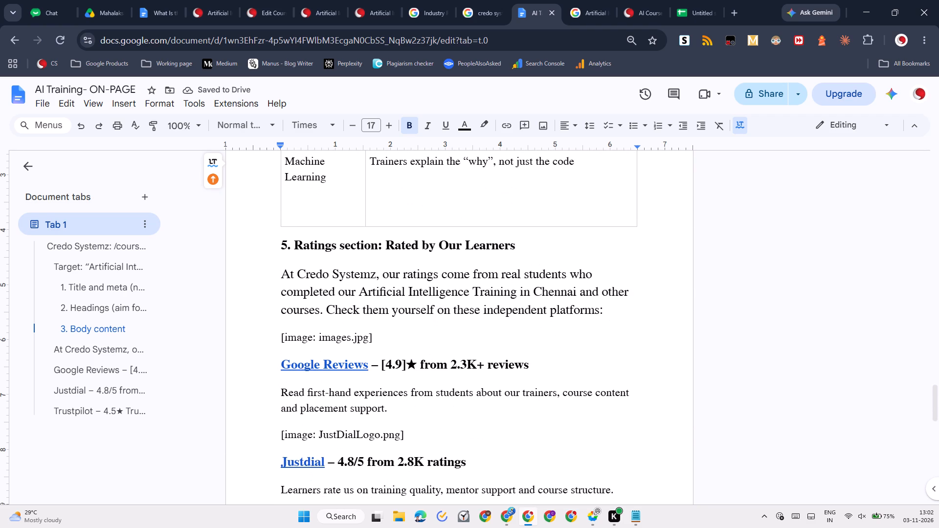
pyautogui.press('BackSpace')
pyautogui.press('6')
# Review the whole document from the title through the Trustpilot entry, checking the section numbering and layout.
pyautogui.scroll(-2, 289, 255)
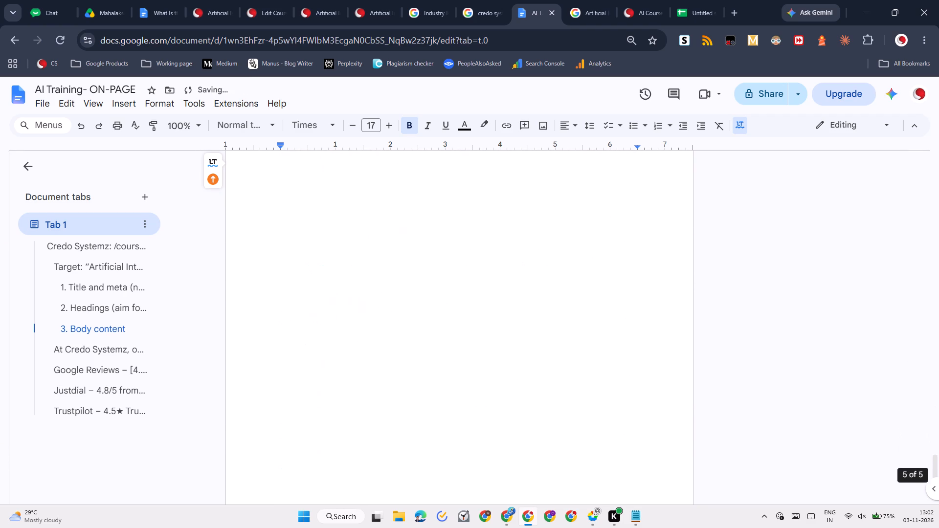
pyautogui.scroll(17, 289, 255)
pyautogui.scroll(-1, 289, 255)
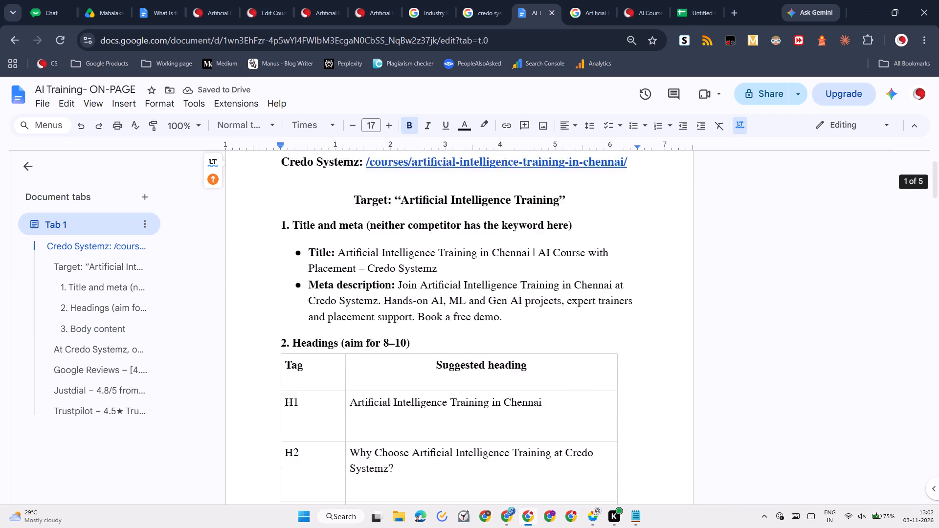
pyautogui.scroll(-6, 289, 255)
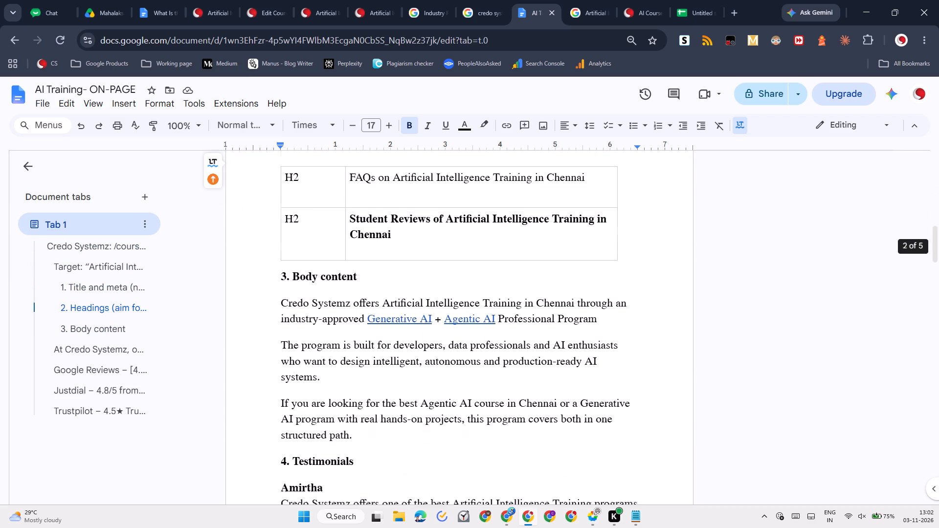
pyautogui.scroll(-4, 289, 255)
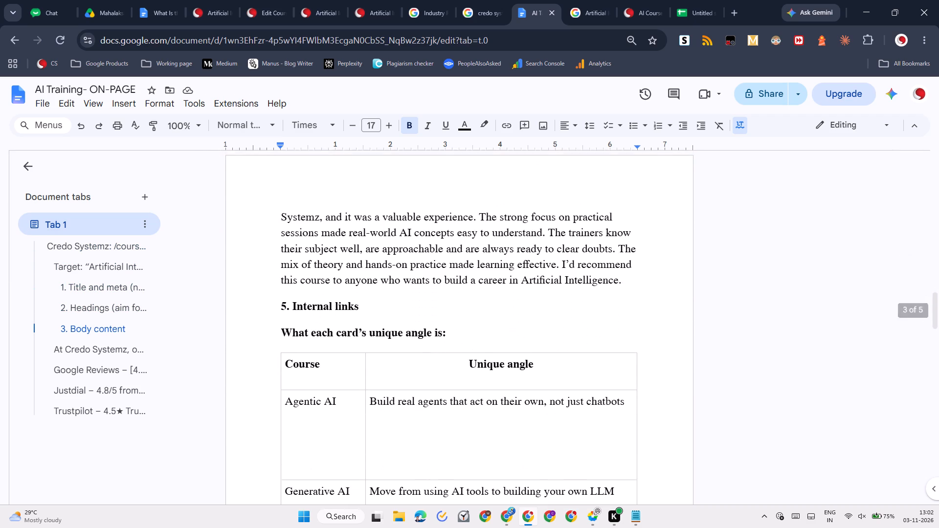
pyautogui.scroll(-1, 289, 255)
pyautogui.scroll(4, 290, 308)
pyautogui.scroll(-3, 290, 308)
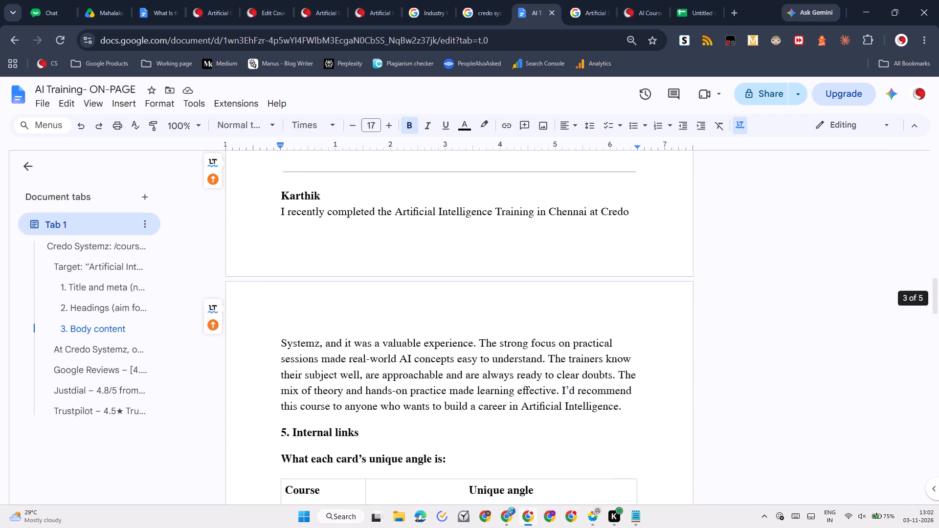
pyautogui.scroll(-6, 290, 308)
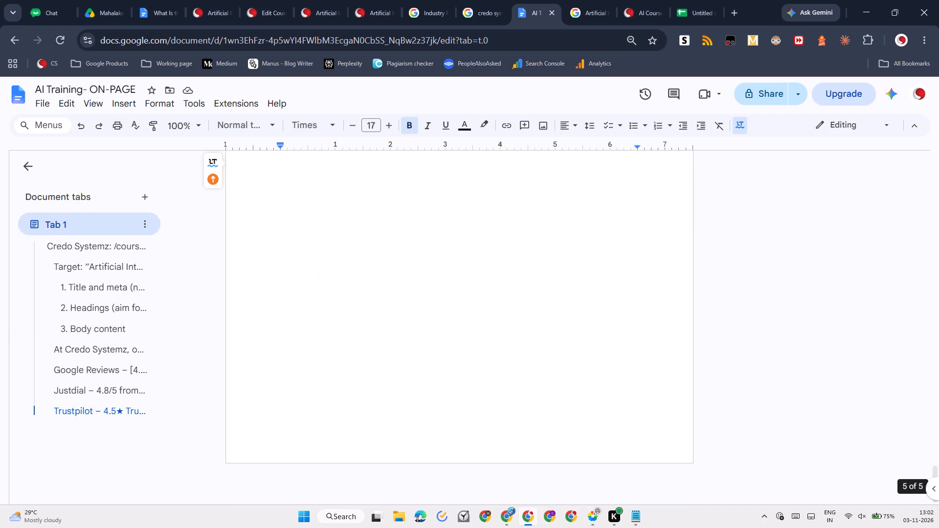
pyautogui.scroll(-1, 290, 308)
pyautogui.scroll(1, 290, 308)
pyautogui.click(566, 317)
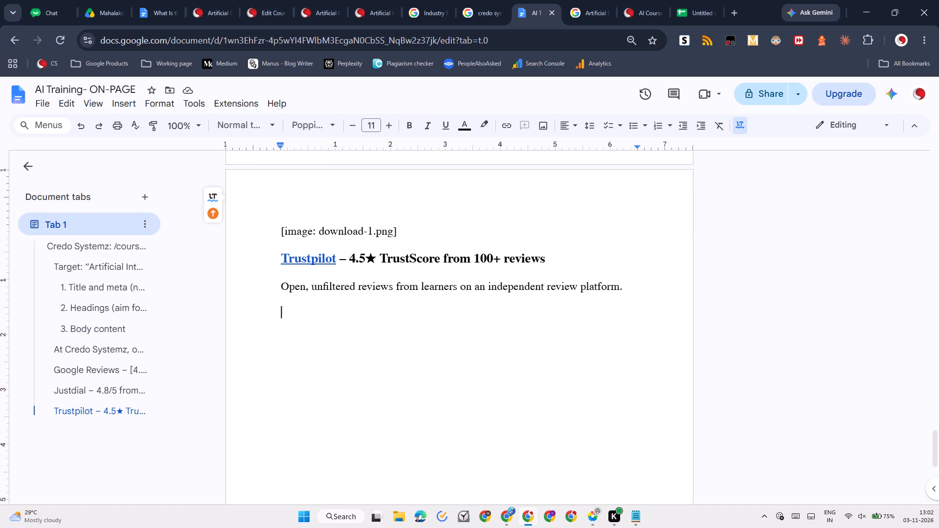
# Examine the Related Courses cards on the Artificial Intelligence training preview page, and return to the "AI Training- ON-PAGE" document.
pyautogui.click(375, 0)
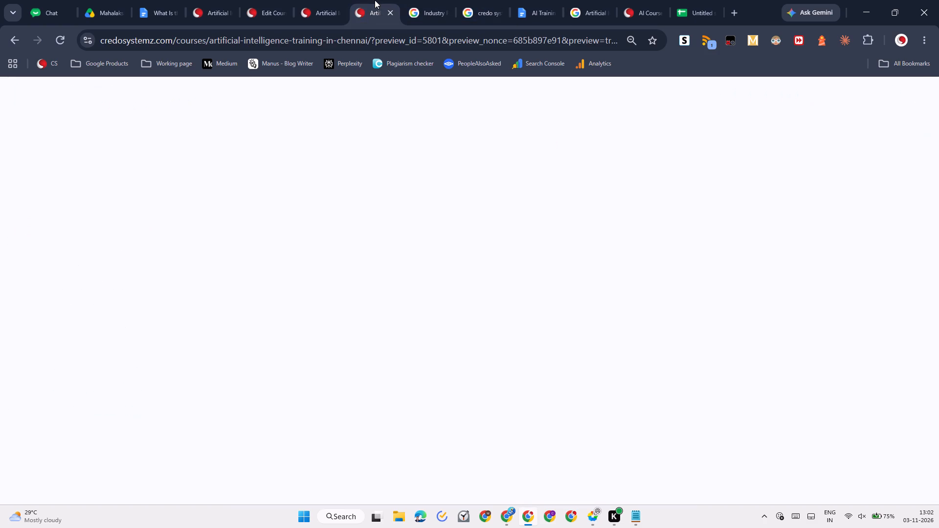
pyautogui.scroll(-6, 357, 242)
pyautogui.scroll(2, 357, 242)
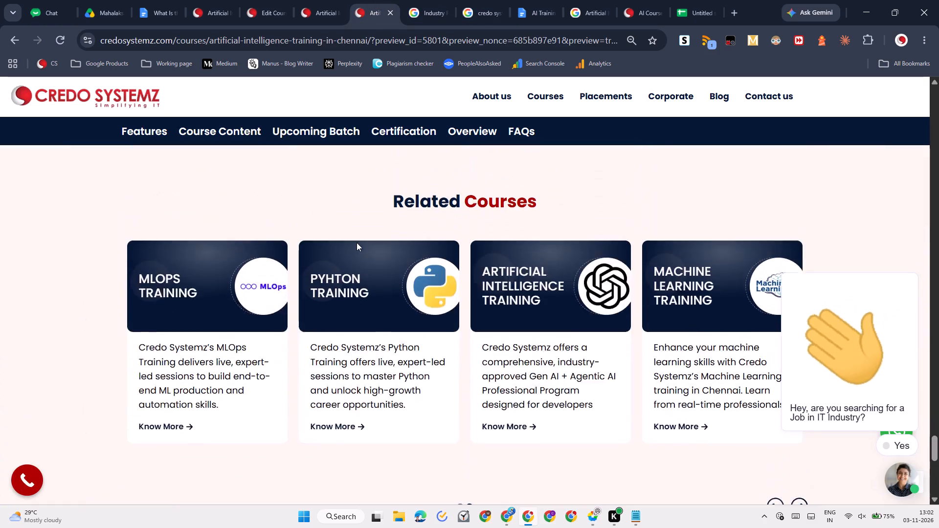
pyautogui.scroll(1, 357, 242)
pyautogui.scroll(-2, 357, 242)
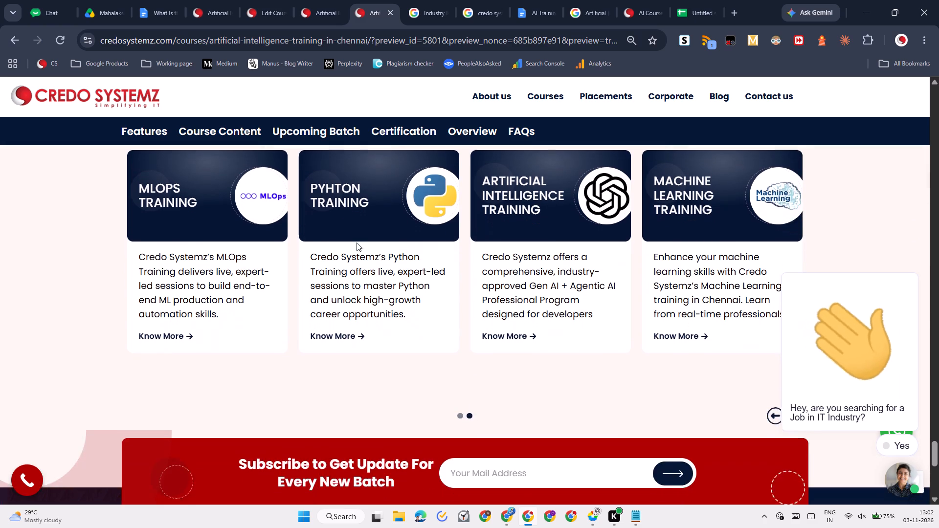
pyautogui.scroll(1, 357, 242)
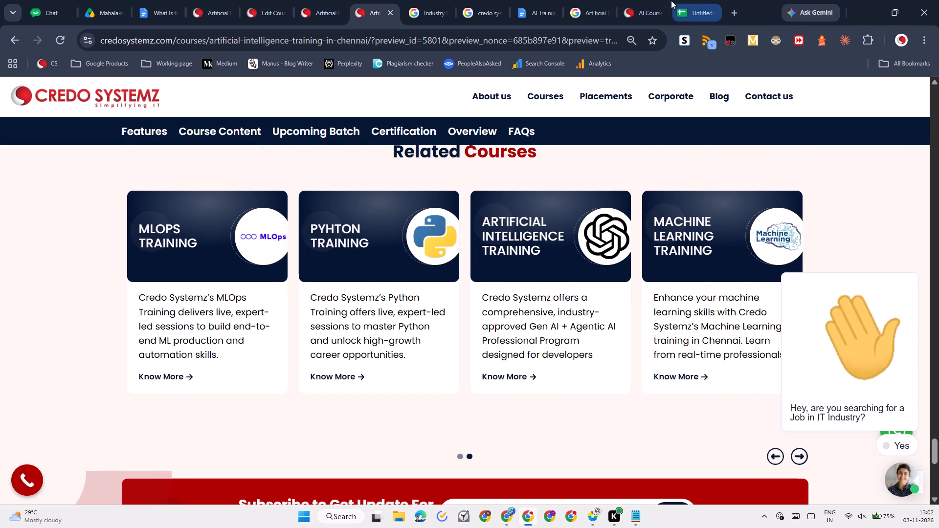
pyautogui.click(563, 0)
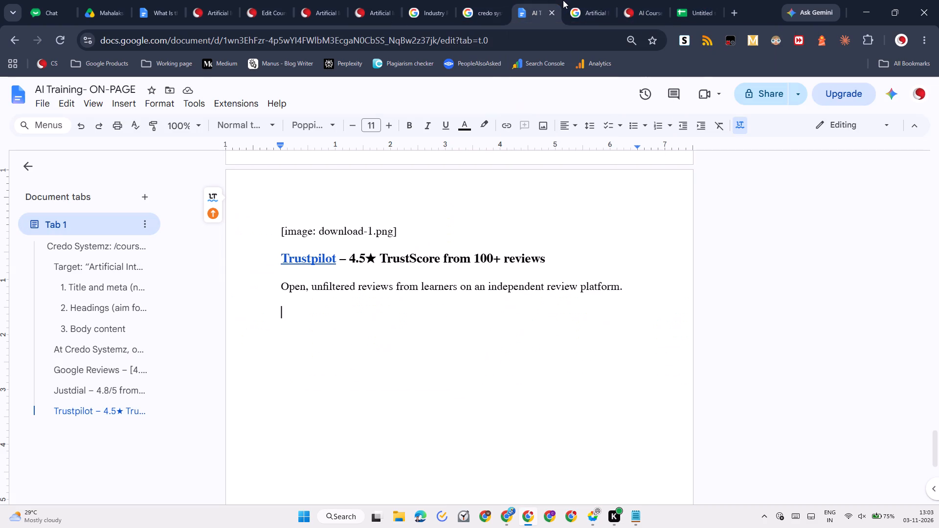
# Review the document from the Trustpilot entry back up to the title, checking the numbered sections and tables.
pyautogui.scroll(7, 385, 409)
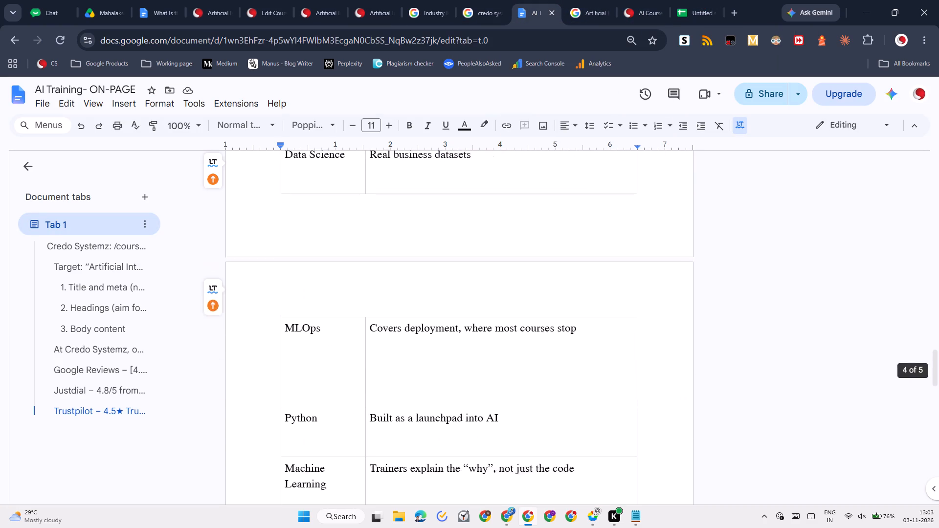
pyautogui.scroll(3, 385, 409)
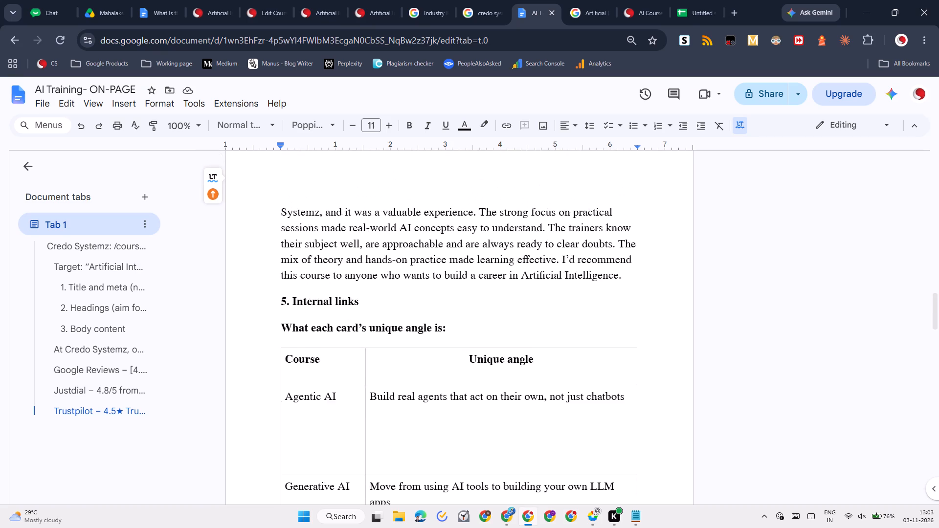
pyautogui.scroll(3, 385, 409)
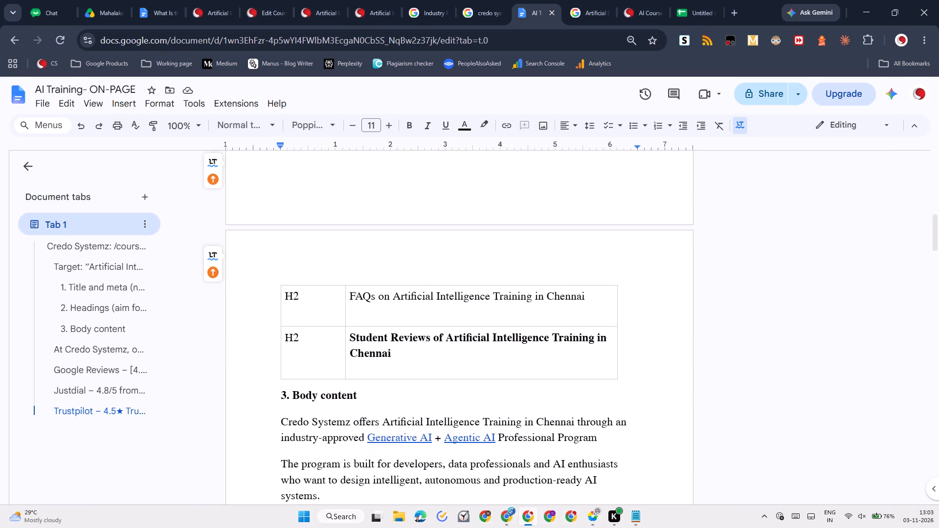
pyautogui.scroll(-3, 385, 409)
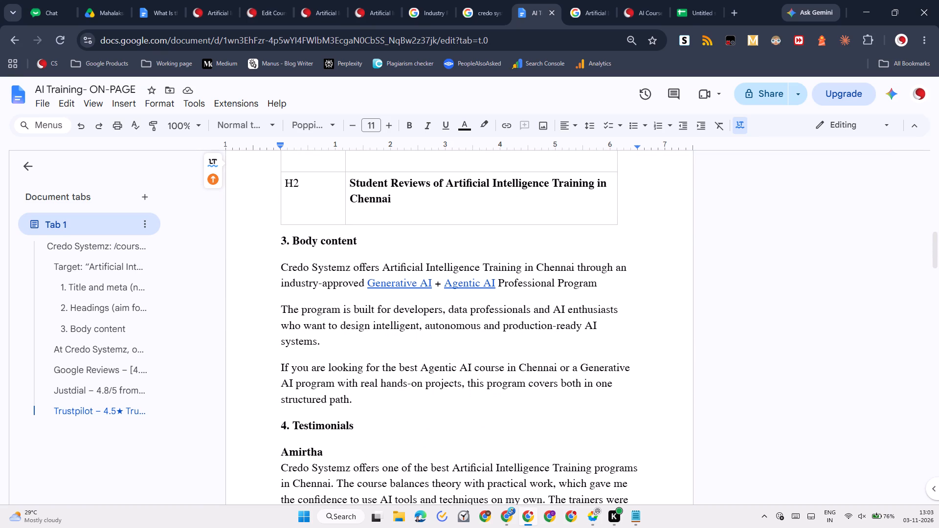
pyautogui.scroll(-1, 385, 409)
pyautogui.scroll(1, 385, 409)
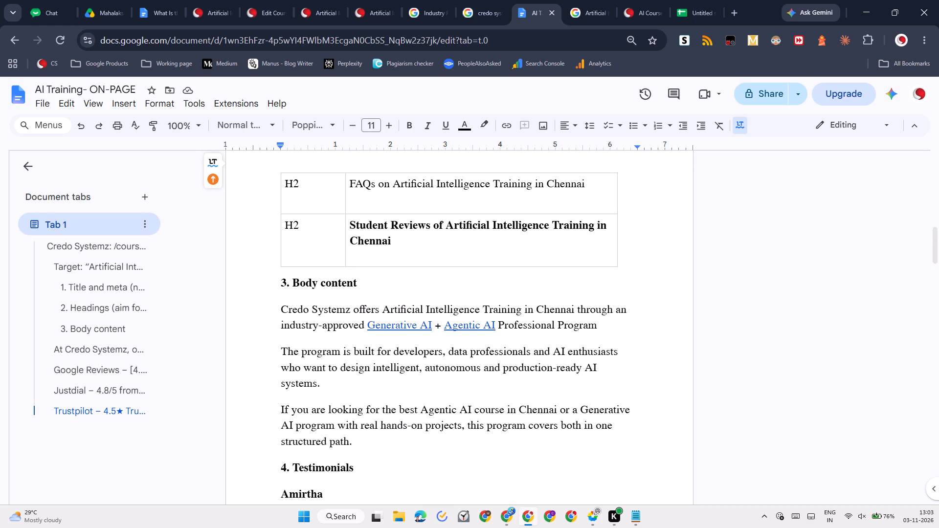
pyautogui.scroll(1, 385, 409)
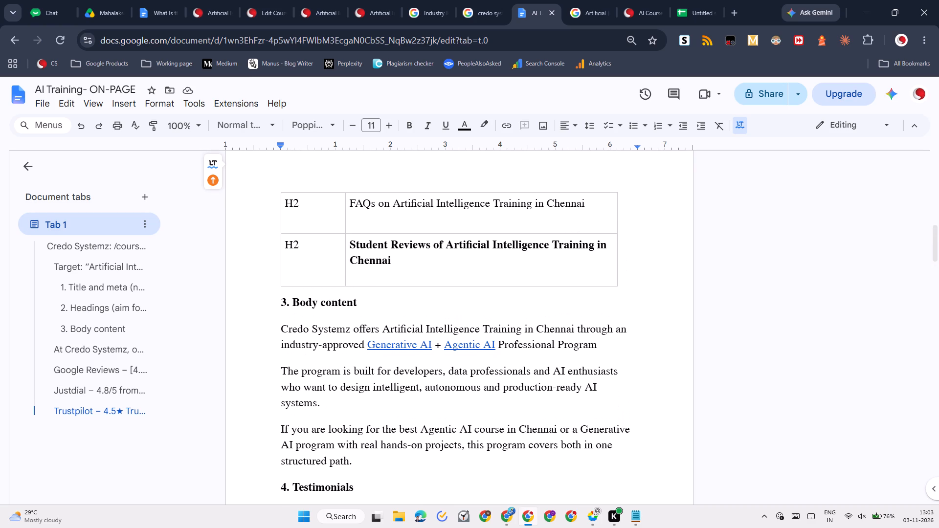
pyautogui.scroll(5, 385, 409)
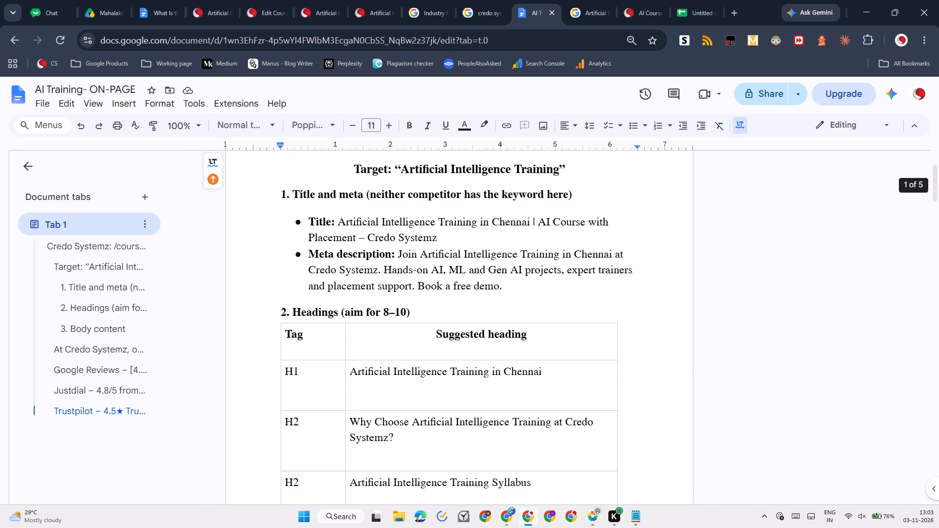
pyautogui.scroll(1, 385, 409)
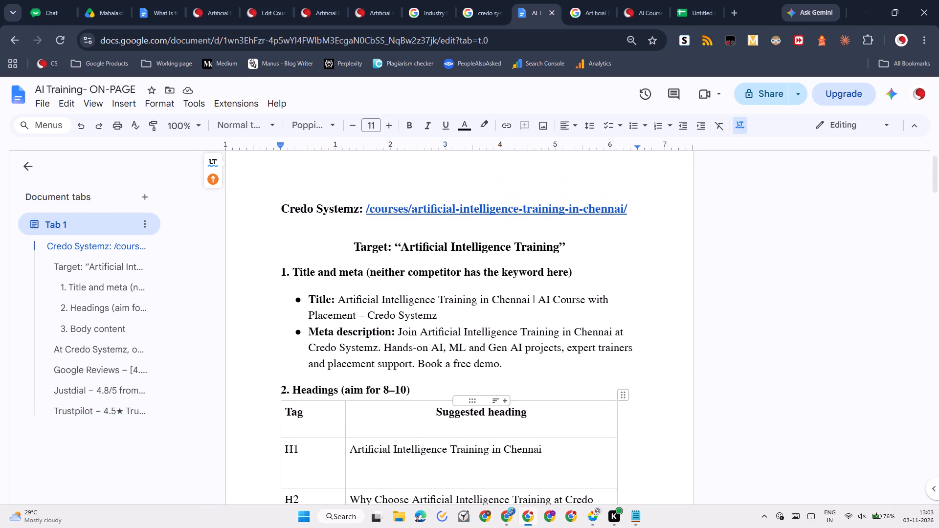
# Copy the "AI Popular Blogs" heading from the live Artificial Intelligence training page.
pyautogui.click(327, 0)
pyautogui.scroll(3, 335, 271)
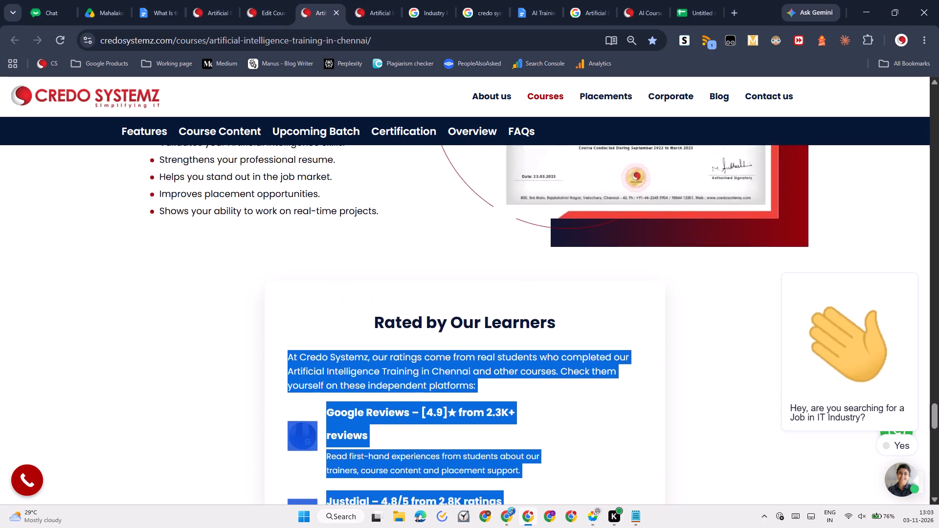
pyautogui.scroll(2, 335, 271)
pyautogui.scroll(-4, 335, 271)
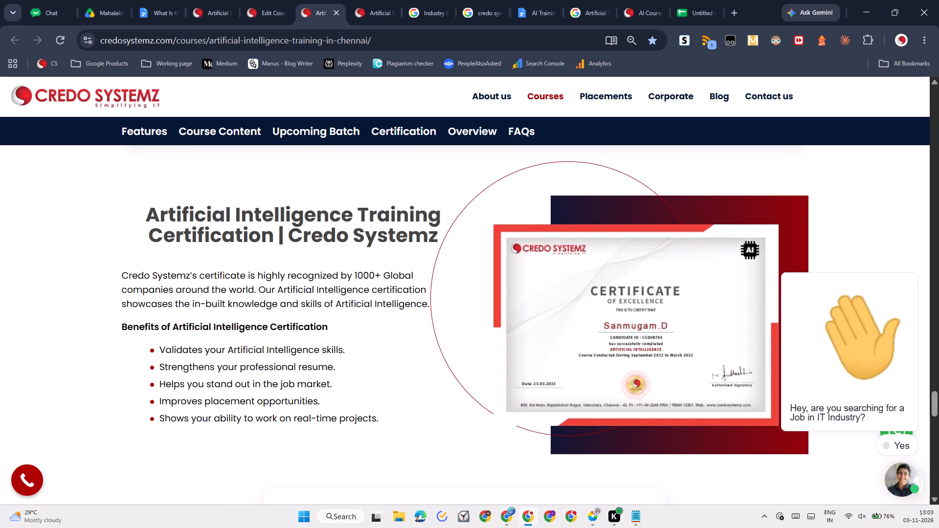
pyautogui.scroll(7, 291, 326)
pyautogui.scroll(-3, 291, 326)
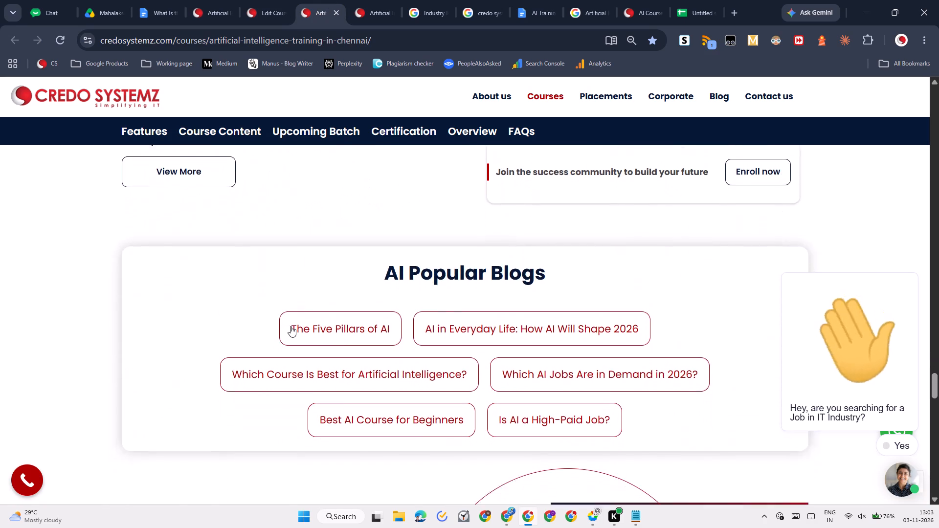
pyautogui.moveTo(384, 260); pyautogui.dragTo(554, 267)
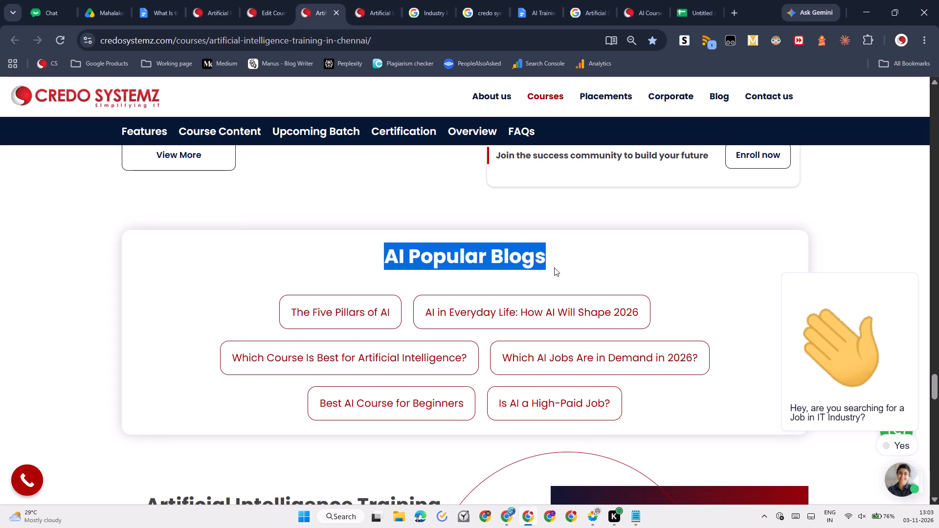
pyautogui.moveTo(554, 267); pyautogui.dragTo(551, 258)
pyautogui.hotkey('ctrl', 'c')
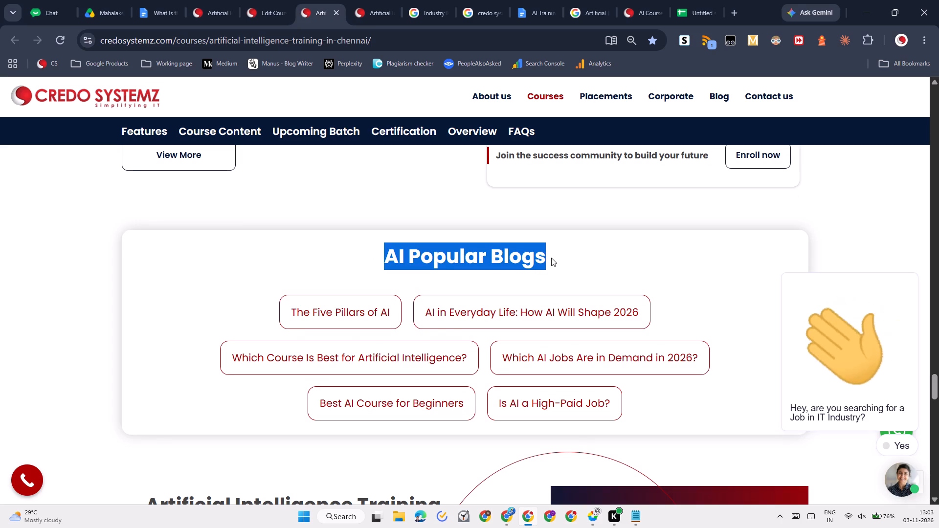
# Return to the "AI Training- ON-PAGE" document and start a line numbered "7." below the Trustpilot description.
pyautogui.click(559, 0)
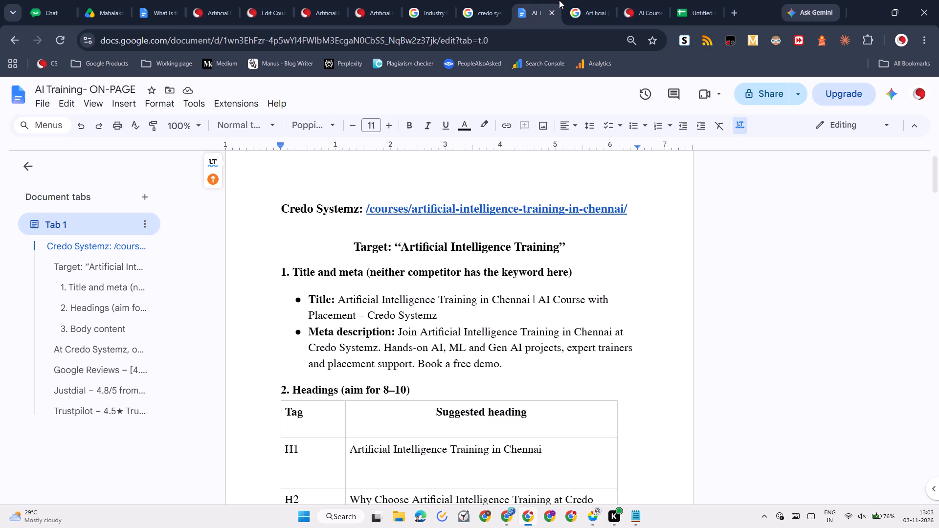
pyautogui.scroll(-7, 424, 343)
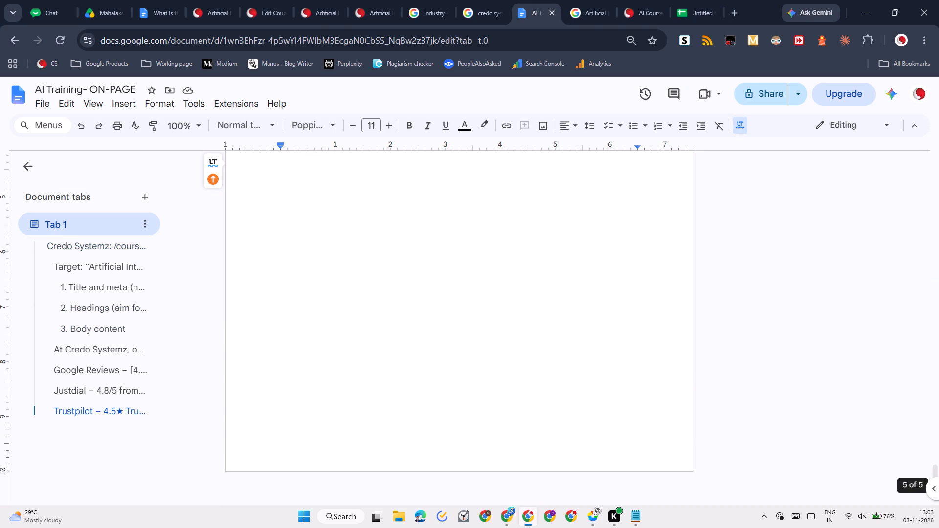
pyautogui.scroll(6, 424, 343)
pyautogui.scroll(-1, 424, 343)
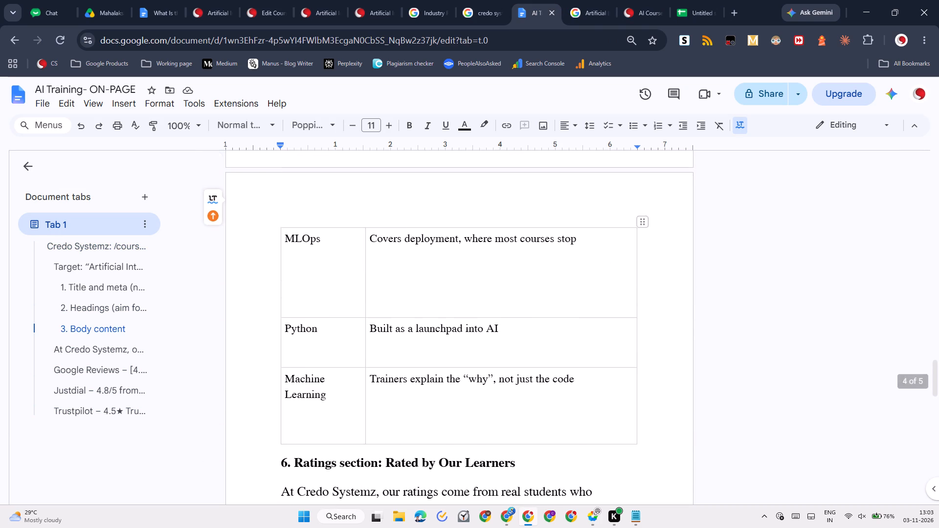
pyautogui.scroll(-3, 424, 343)
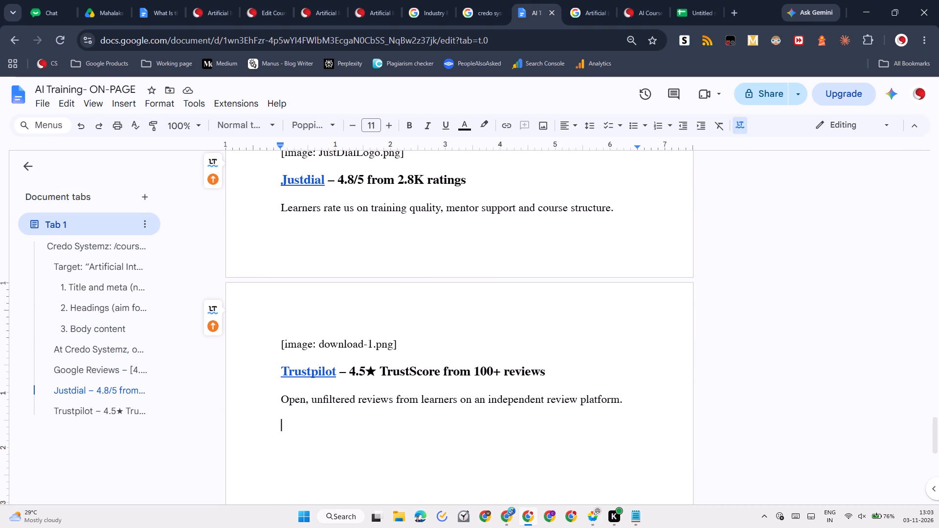
pyautogui.press('7')
pyautogui.write('.')
pyautogui.press('space')
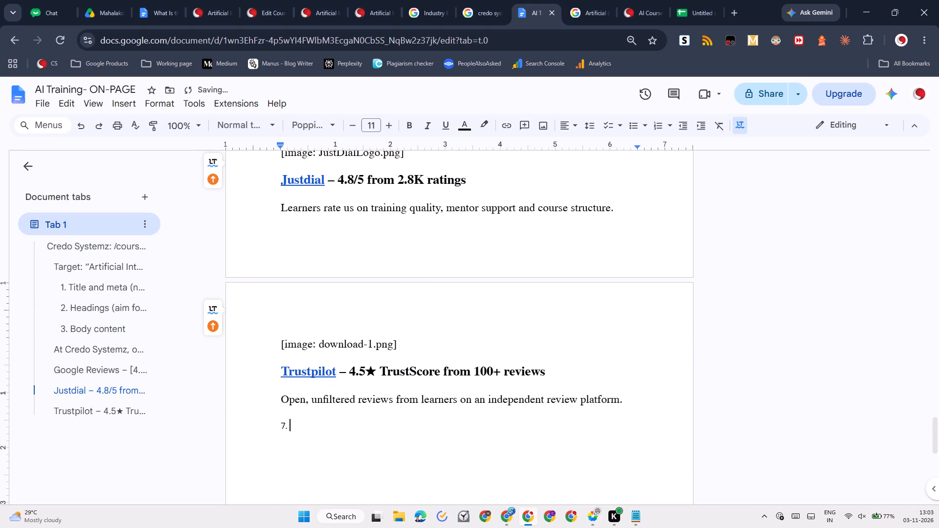
# Convert the copied heading to plain text in a new browser tab and add "AI Popular Blogs" after "7." in the document.
pyautogui.hotkey('ctrl', 'v')
pyautogui.hotkey('ctrl', 'z')
pyautogui.click(732, 1)
pyautogui.hotkey('ctrl', 'v')
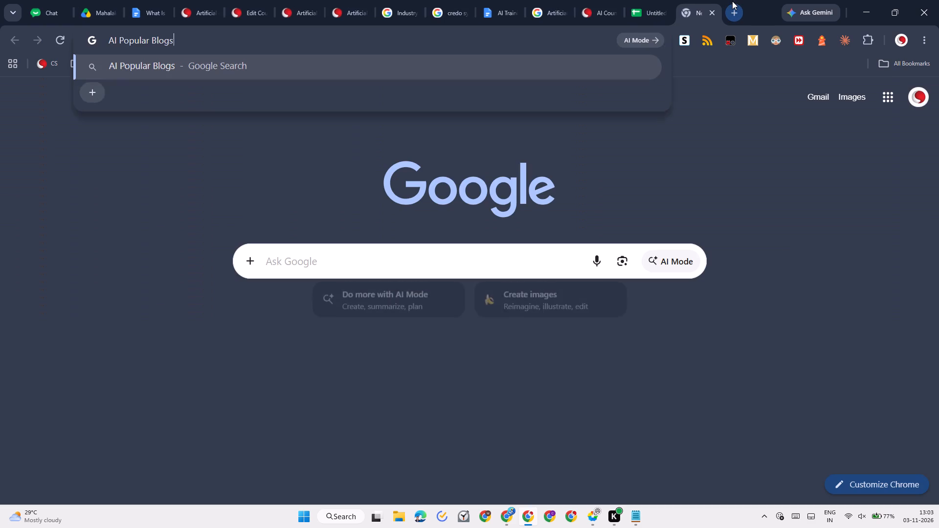
pyautogui.hotkey('ctrl', 'a')
pyautogui.hotkey('ctrl', 'c')
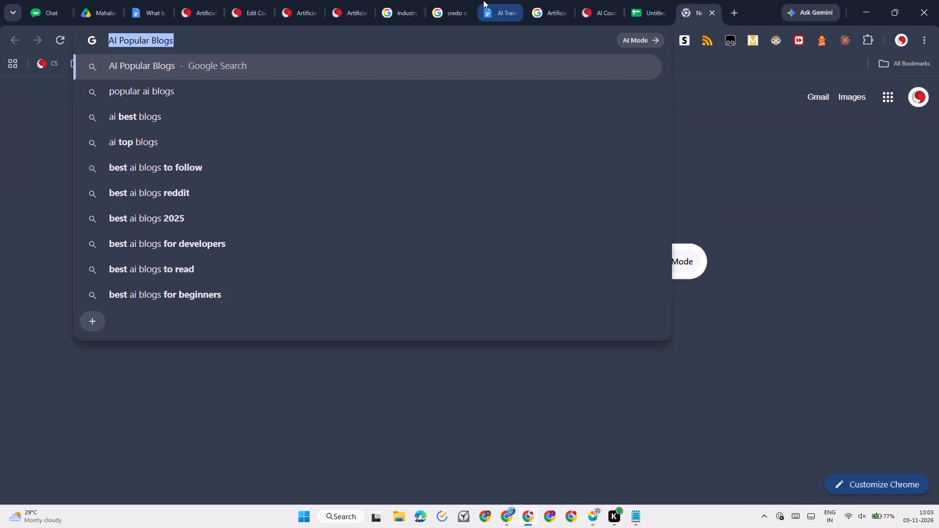
pyautogui.click(483, 0)
pyautogui.click(483, 0)
pyautogui.hotkey('ctrl', 'v')
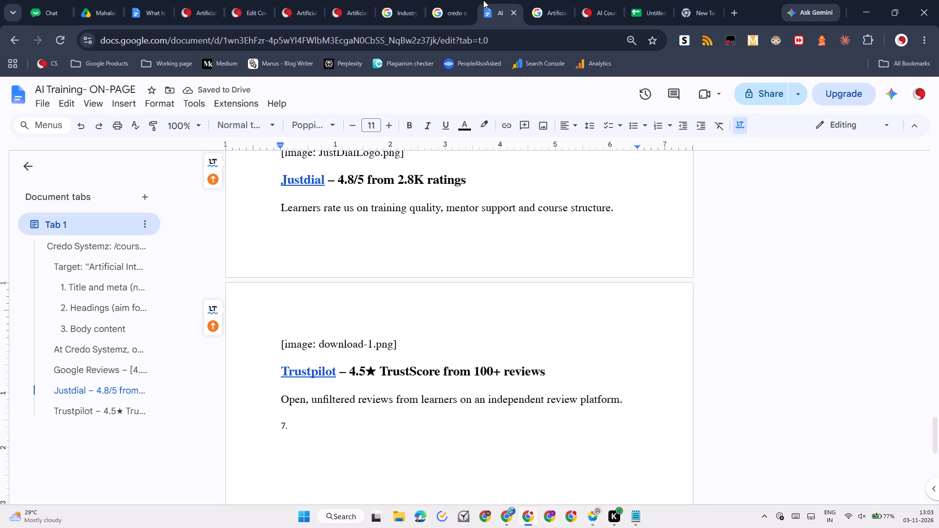
# Start a new line numbered "8." below "7. AI Popular Blogs".
pyautogui.press('Return')
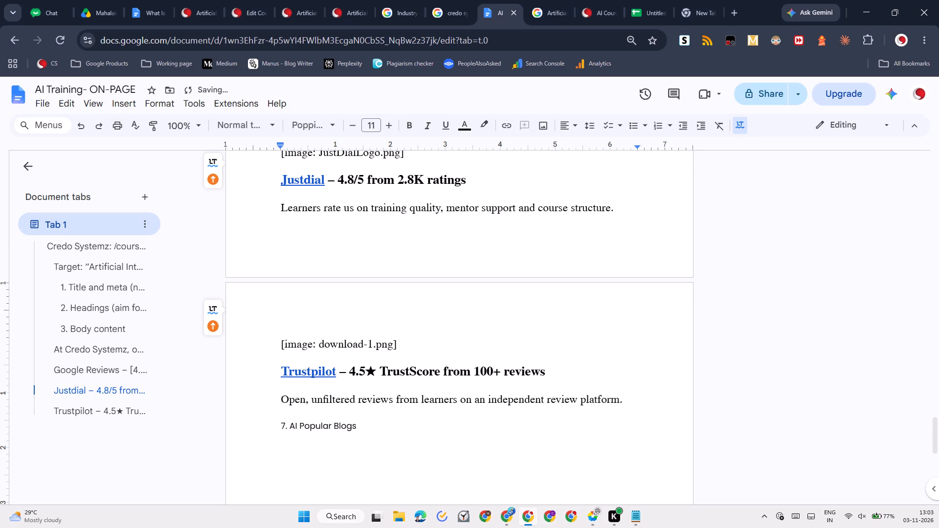
pyautogui.write('8.')
pyautogui.press('space')
pyautogui.click(156, 0)
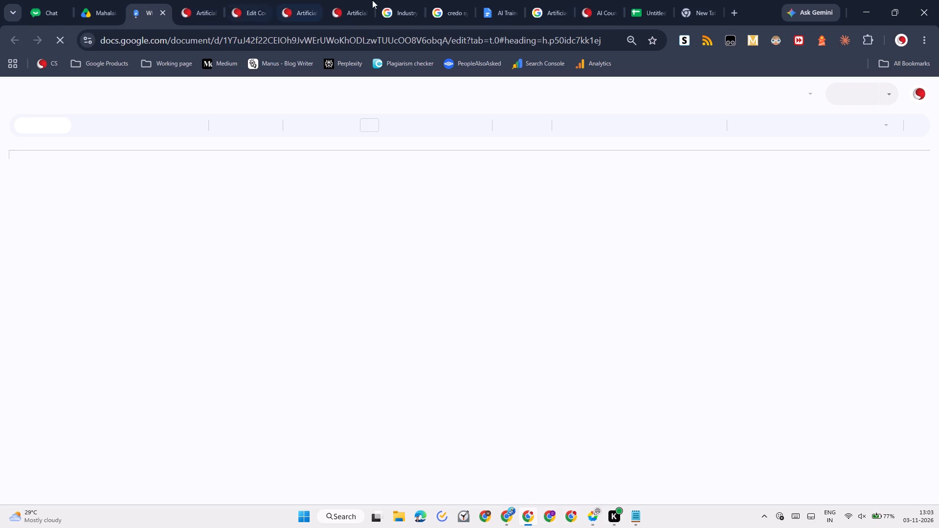
pyautogui.click(388, 0)
pyautogui.click(367, 0)
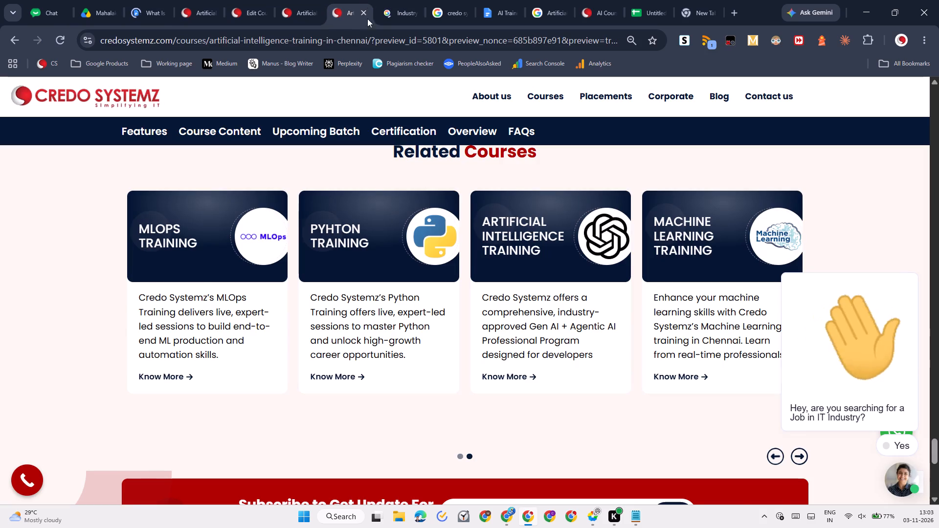
pyautogui.scroll(-4, 369, 299)
pyautogui.scroll(4, 369, 299)
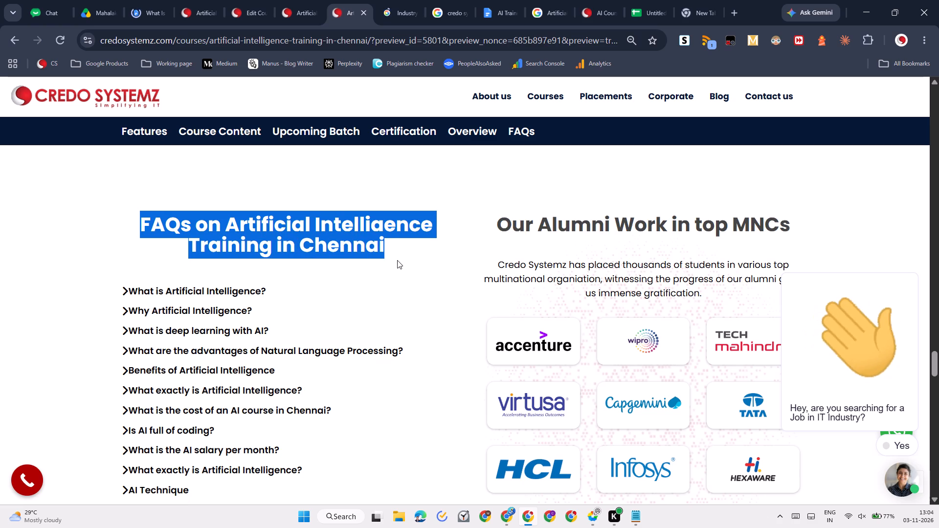
pyautogui.moveTo(397, 260); pyautogui.dragTo(393, 259)
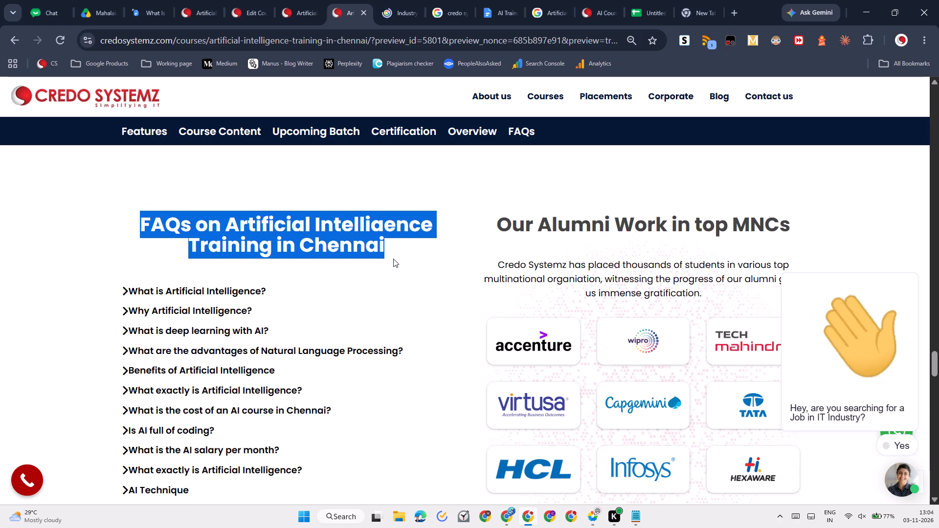
pyautogui.hotkey('ctrl', 'c')
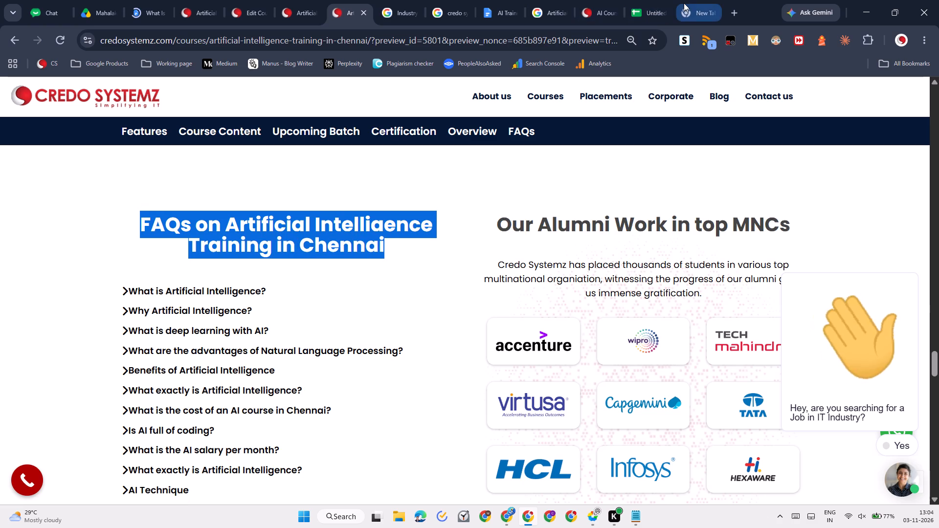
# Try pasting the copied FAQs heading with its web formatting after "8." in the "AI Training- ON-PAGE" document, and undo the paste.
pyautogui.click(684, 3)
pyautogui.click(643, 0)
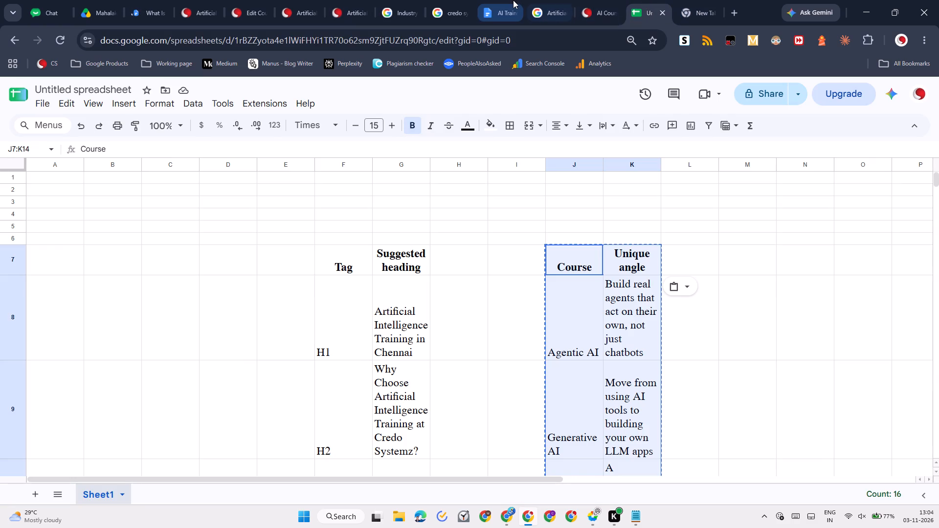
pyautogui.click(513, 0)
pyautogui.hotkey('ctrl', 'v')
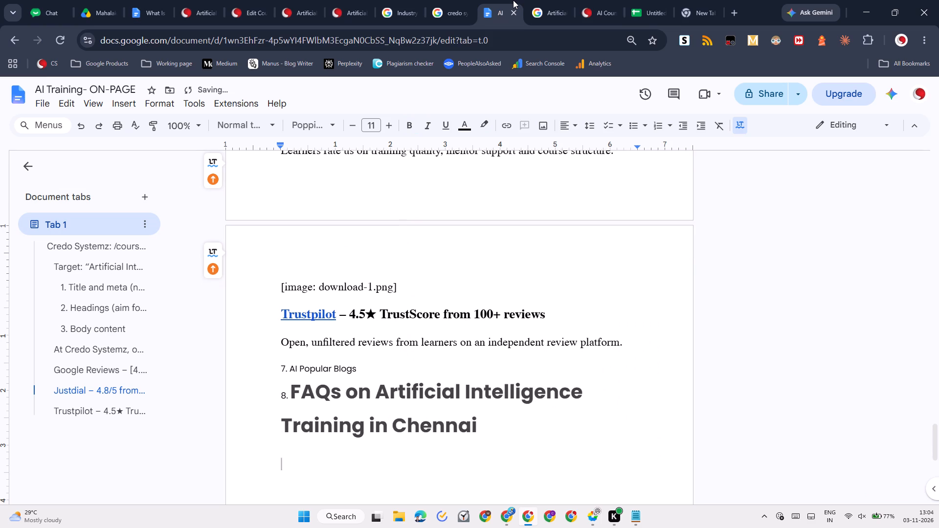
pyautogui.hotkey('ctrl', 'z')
# Convert the copied heading to plain text in the new browser tab and add "FAQs on Artificial Intelligence Training in Chennai" after "8." in the document.
pyautogui.click(708, 1)
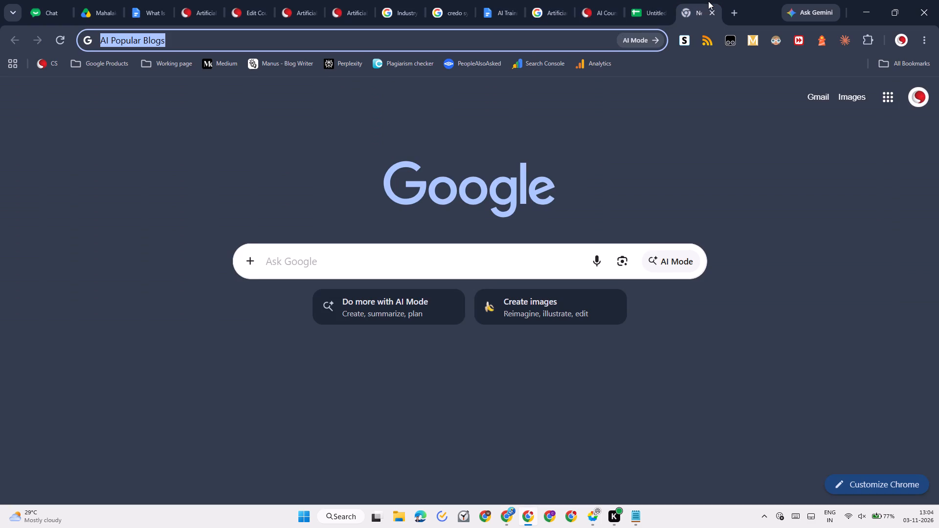
pyautogui.hotkey('ctrl', 'v')
pyautogui.hotkey('ctrl', 'a')
pyautogui.hotkey('ctrl', 'c')
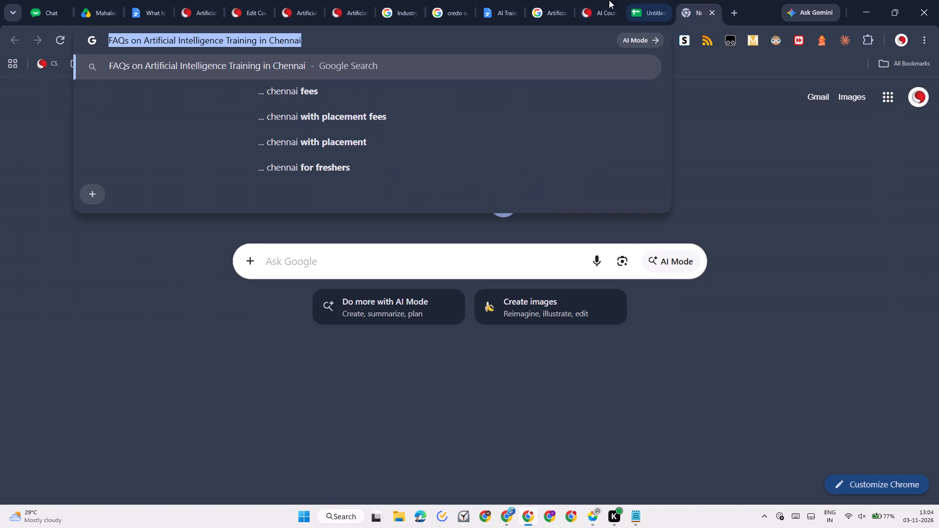
pyautogui.click(510, 0)
pyautogui.hotkey('ctrl', 'v')
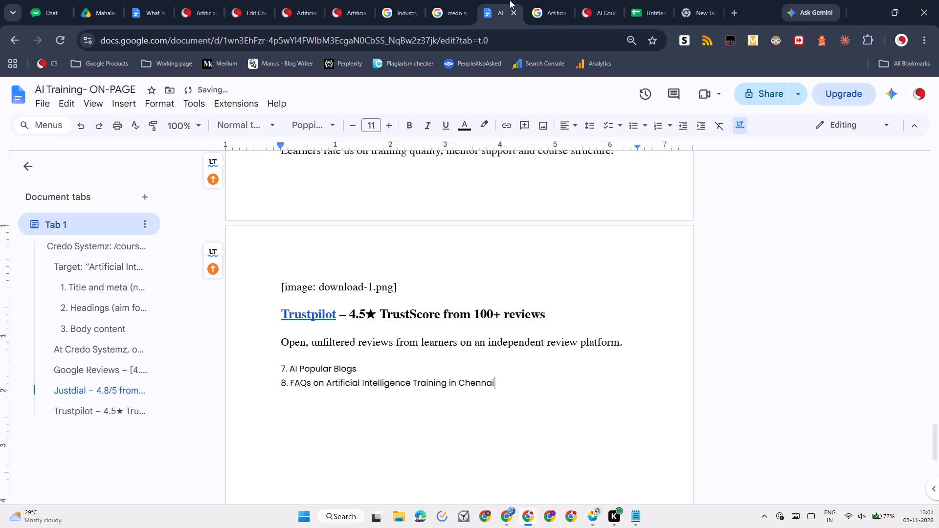
# Make the "7. AI Popular Blogs" and "8. FAQs on Artificial Intelligence Training in Chennai" lines bold at font size 14.
pyautogui.moveTo(517, 388); pyautogui.dragTo(278, 373)
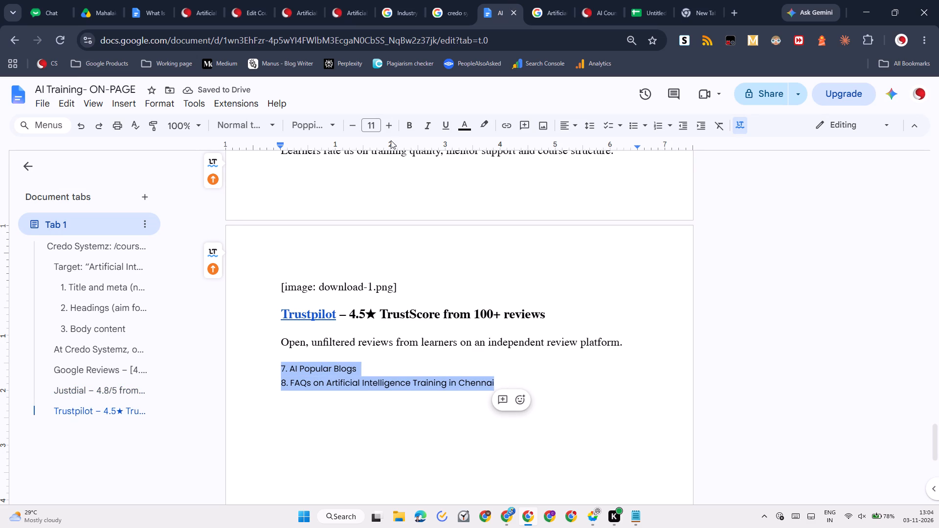
pyautogui.click(405, 129)
pyautogui.click(378, 123)
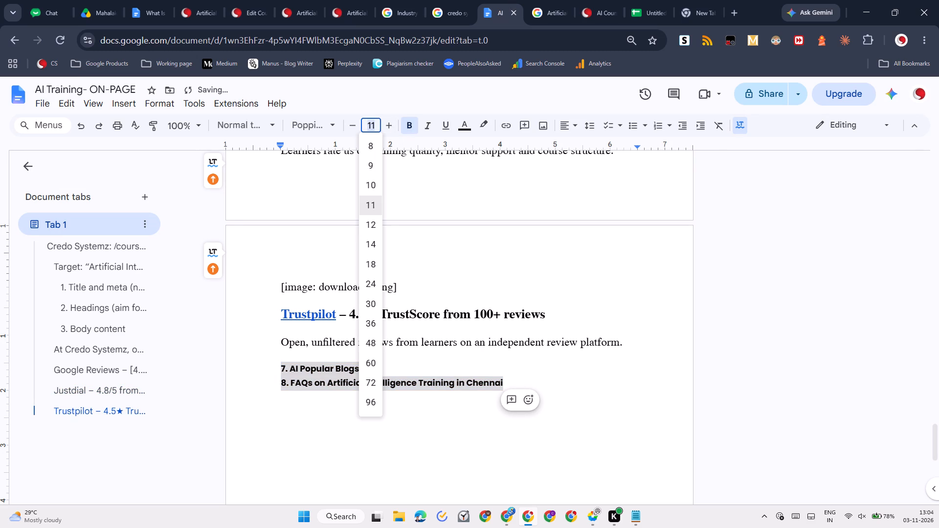
pyautogui.click(375, 237)
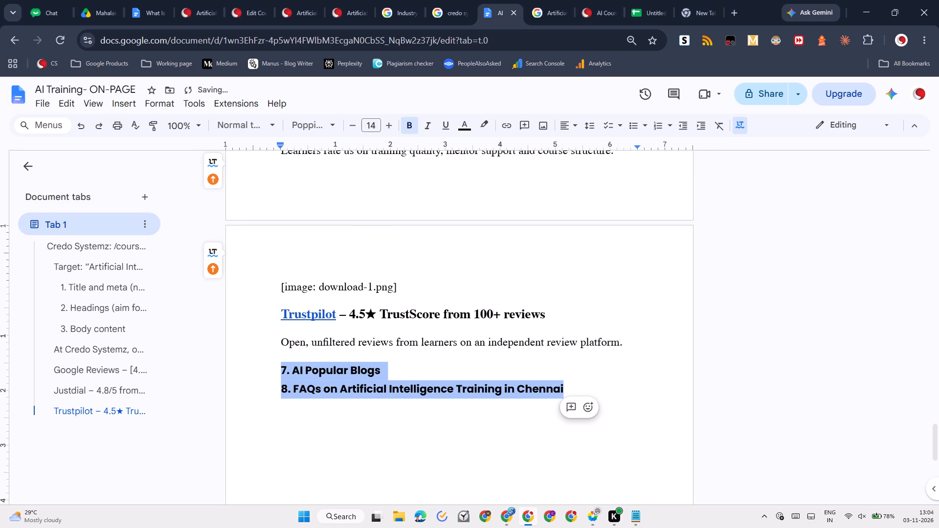
pyautogui.click(372, 388)
# Compare the section 7 and 8 heading lines with the section 6 heading and change the font of both lines.
pyautogui.scroll(4, 372, 388)
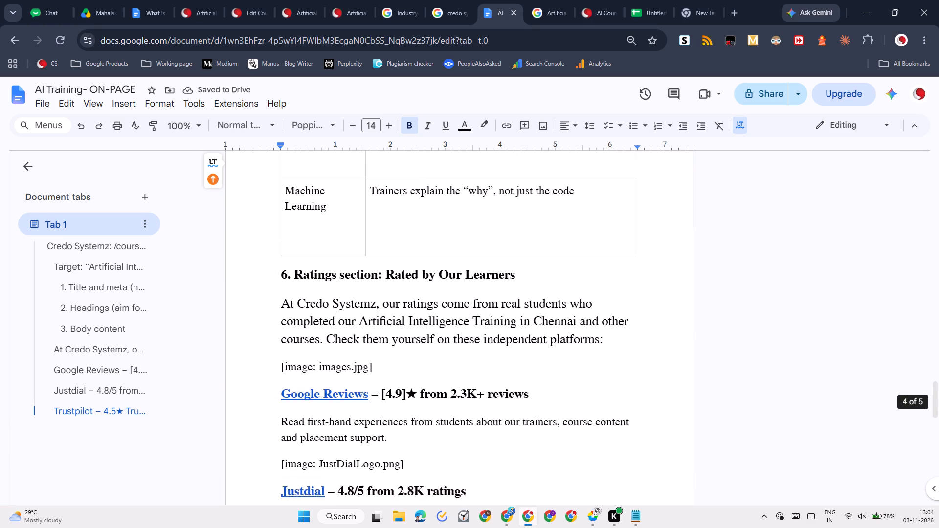
pyautogui.scroll(-7, 372, 388)
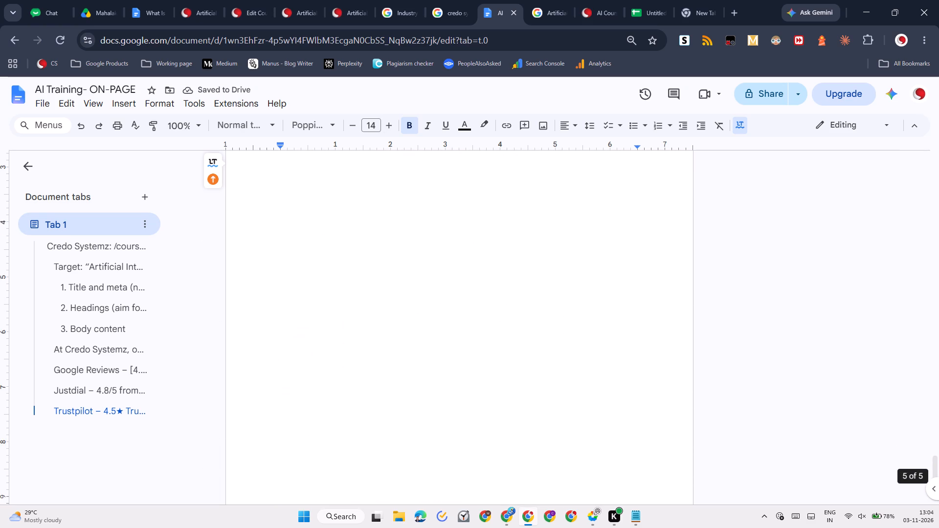
pyautogui.scroll(3, 360, 360)
pyautogui.moveTo(584, 324); pyautogui.dragTo(333, 301)
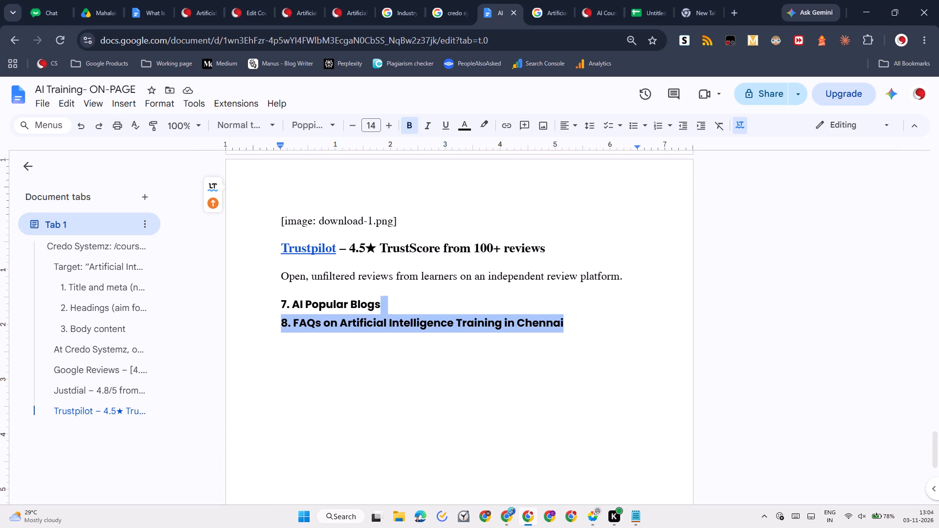
pyautogui.moveTo(333, 301); pyautogui.dragTo(278, 300)
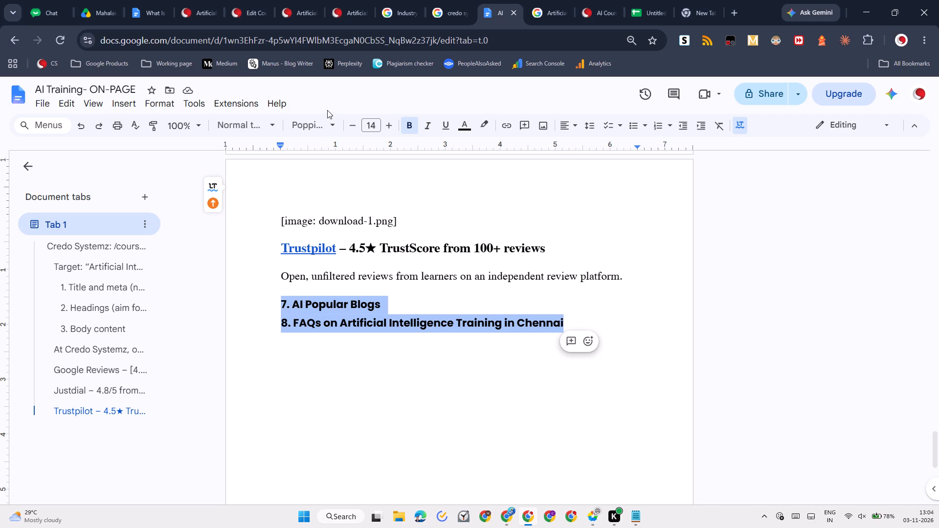
pyautogui.click(321, 120)
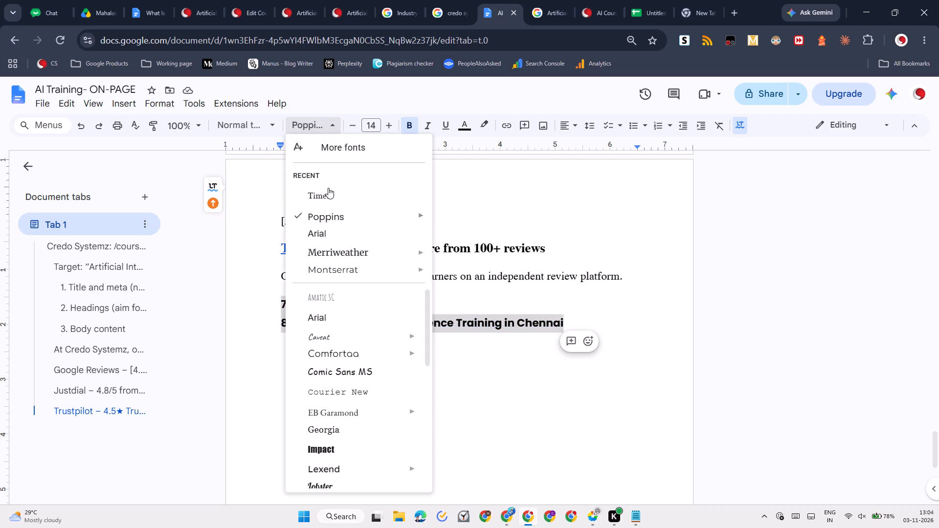
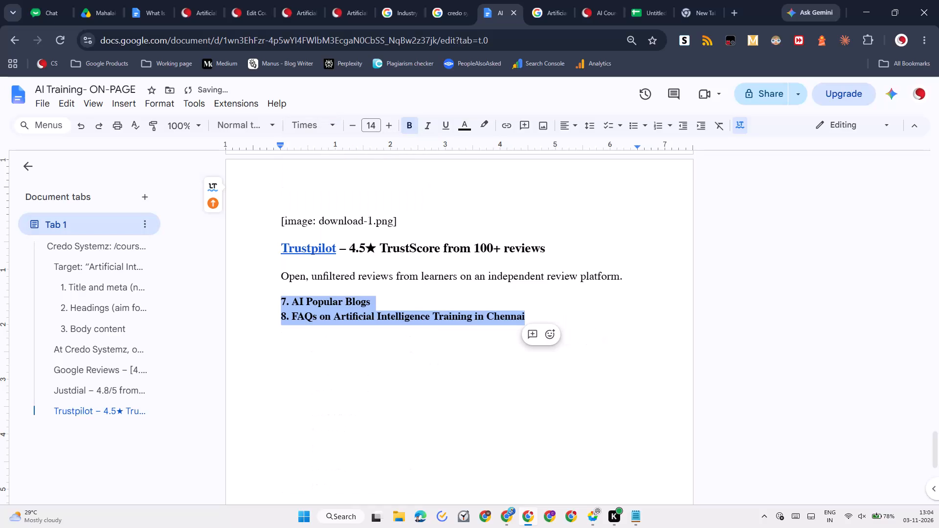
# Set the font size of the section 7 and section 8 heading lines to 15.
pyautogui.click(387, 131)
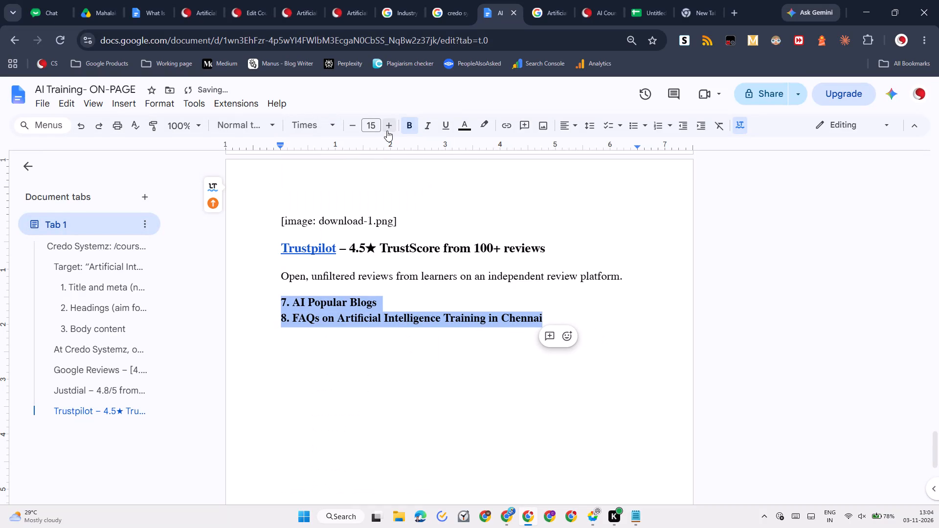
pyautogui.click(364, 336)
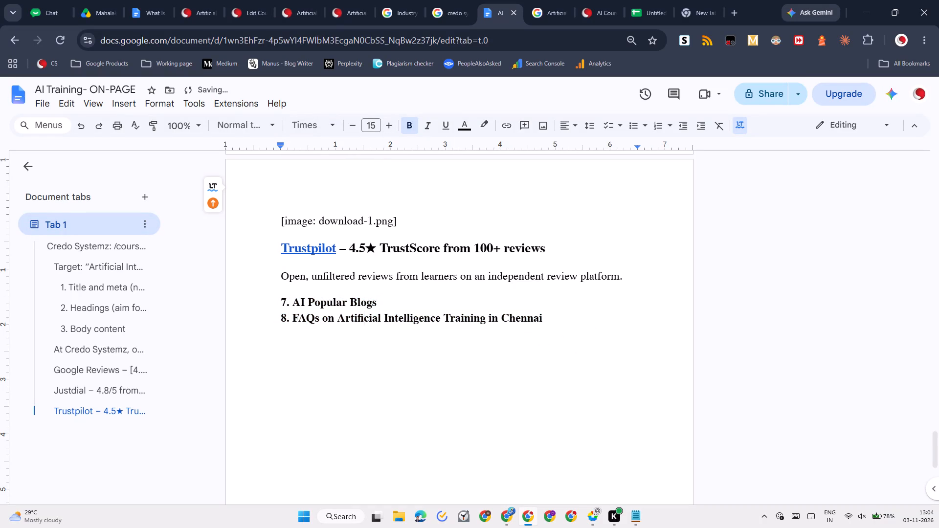
# Insert a blank line between the "7. AI Popular Blogs" and "8. FAQs on Artificial Intelligence Training in Chennai" headings.
pyautogui.click(391, 304)
pyautogui.press('Return')
# Check the font size of the "6. Ratings section" heading and set the section 7 and 8 headings to the matching 17.
pyautogui.scroll(3, 391, 304)
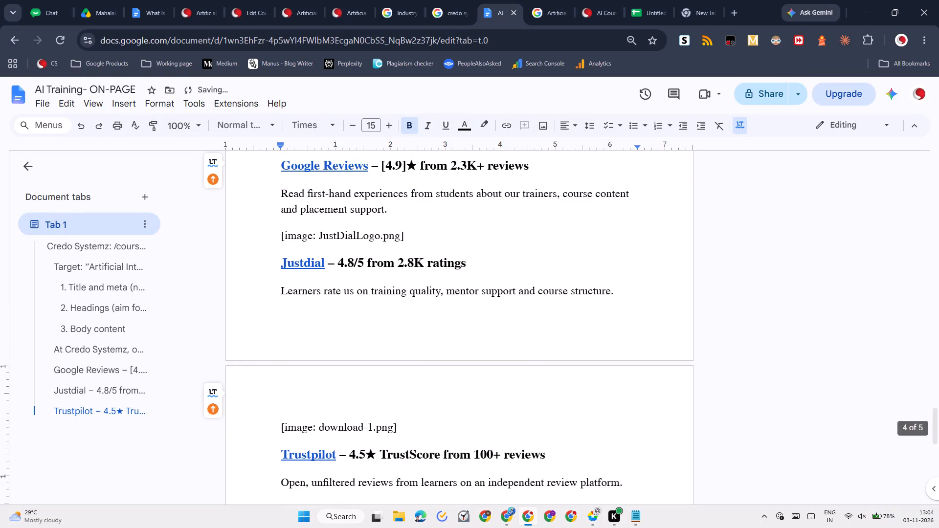
pyautogui.scroll(3, 391, 304)
pyautogui.scroll(-1, 391, 304)
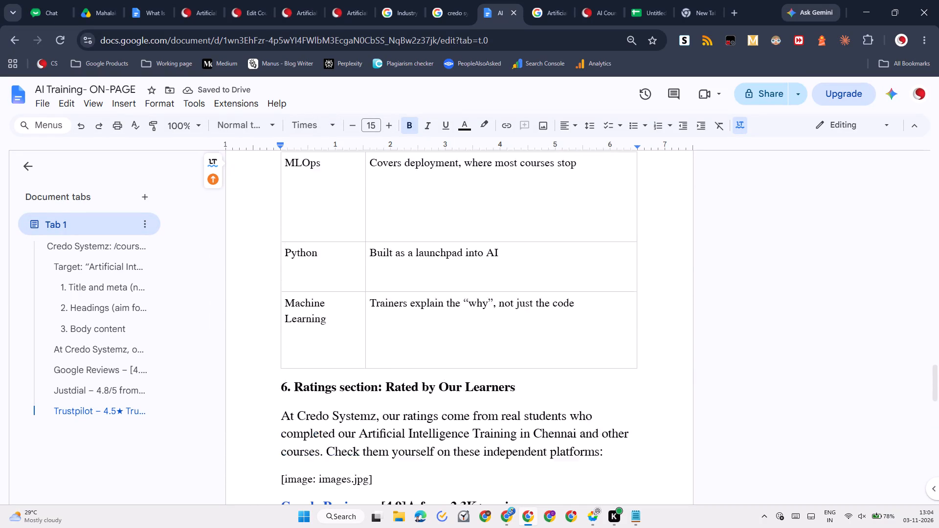
pyautogui.scroll(-3, 391, 304)
pyautogui.scroll(9, 391, 304)
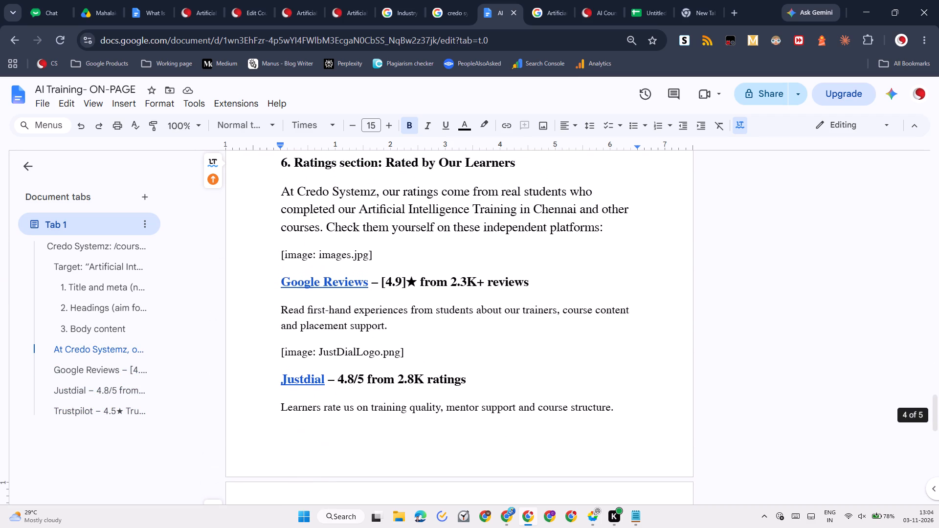
pyautogui.scroll(1, 389, 251)
pyautogui.click(389, 214)
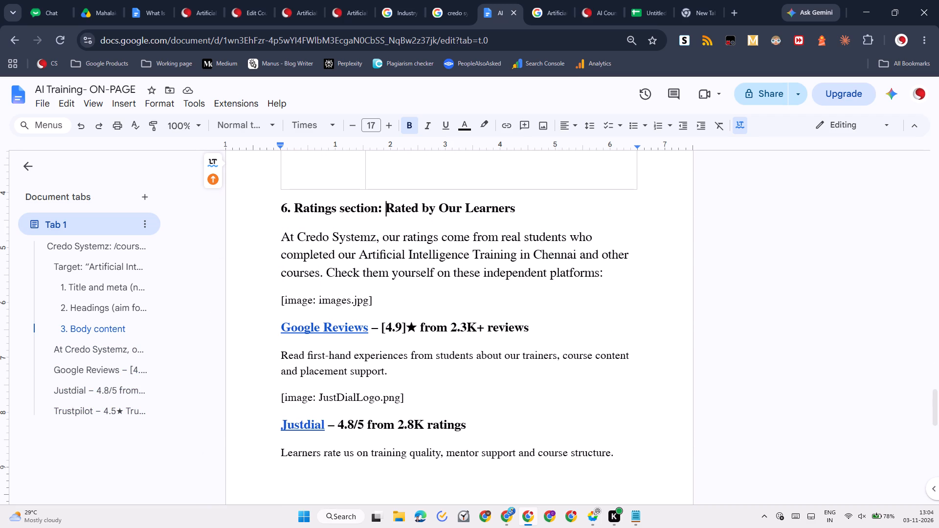
pyautogui.scroll(-3, 389, 214)
pyautogui.moveTo(557, 353); pyautogui.dragTo(539, 351)
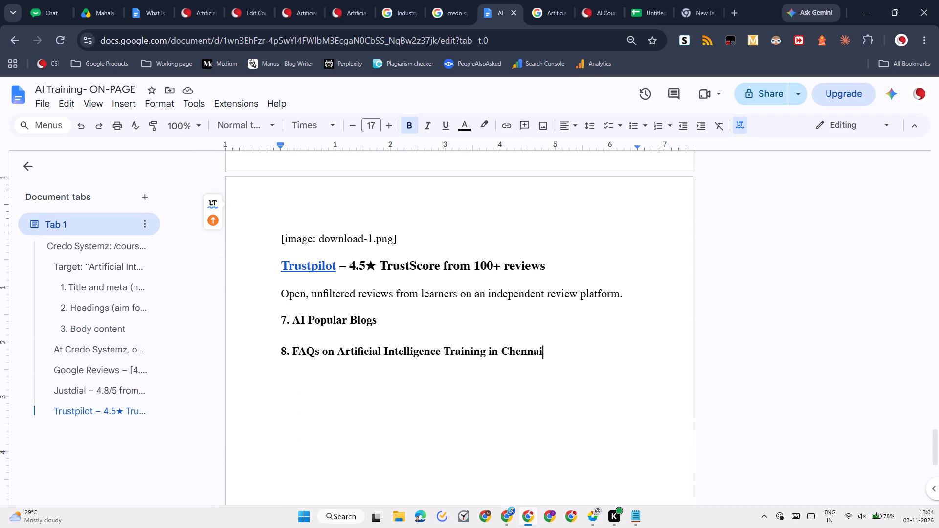
pyautogui.moveTo(539, 351); pyautogui.dragTo(269, 322)
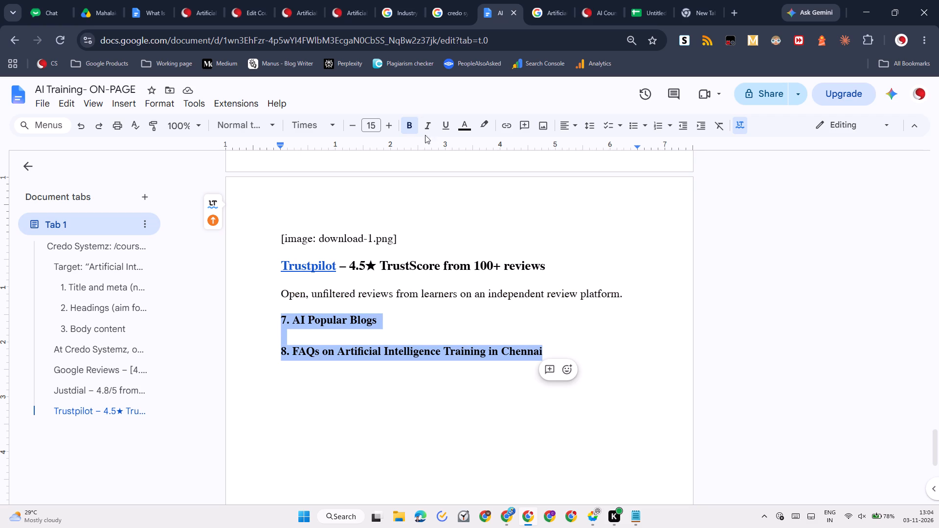
pyautogui.click(392, 128)
pyautogui.click(392, 128)
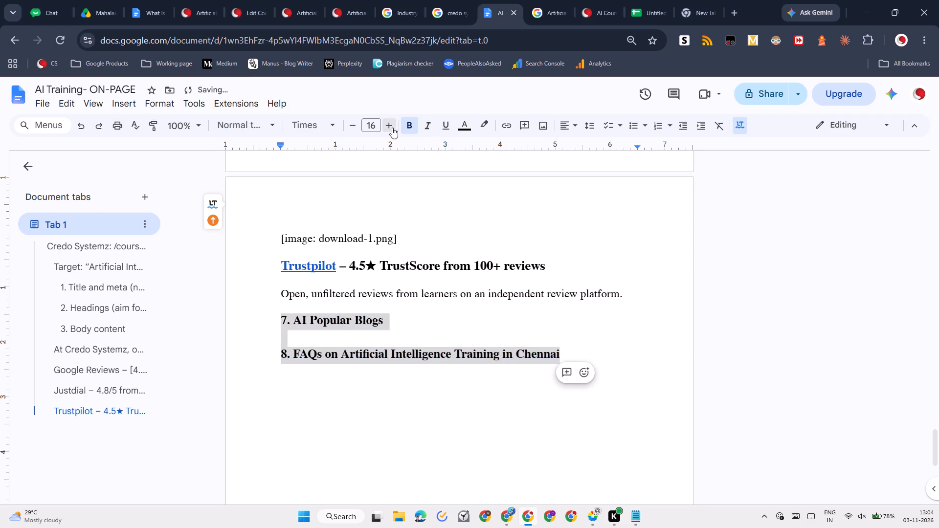
pyautogui.click(386, 255)
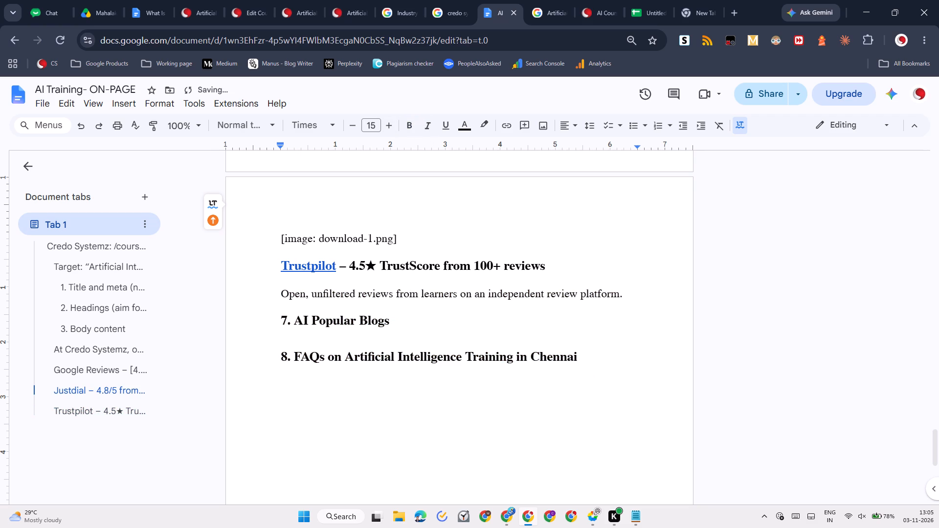
# Open the Credo Systemz blog page from the AI course page and load more posts to look for AI articles.
pyautogui.click(380, 337)
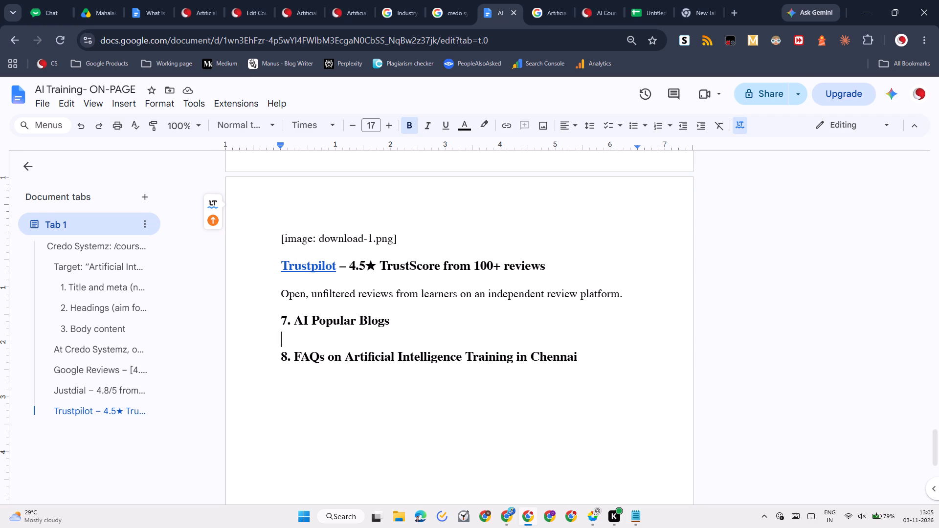
pyautogui.click(583, 0)
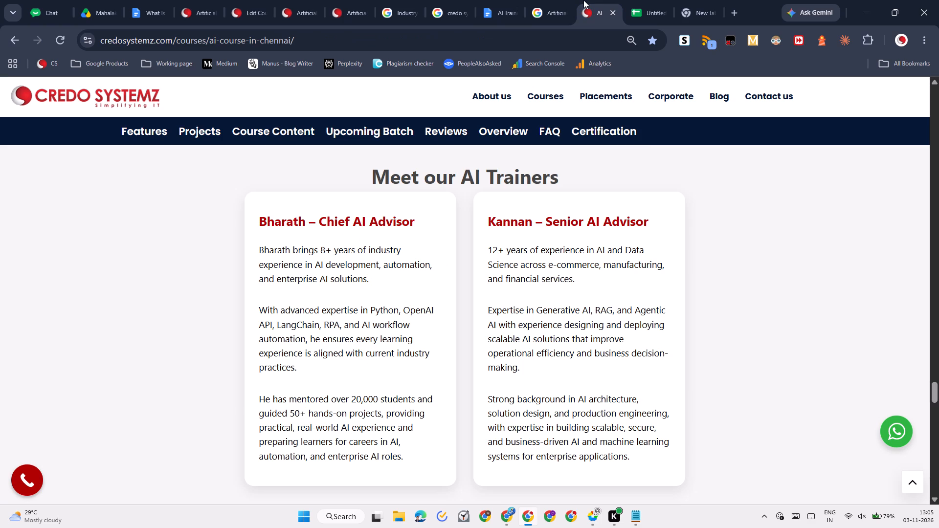
pyautogui.click(738, 90)
pyautogui.click(731, 95)
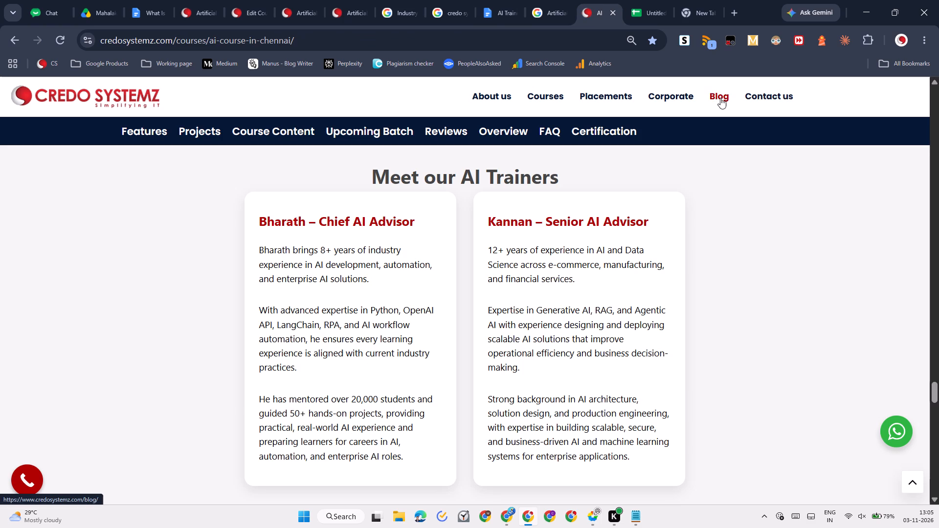
pyautogui.click(724, 100)
pyautogui.scroll(-3, 455, 351)
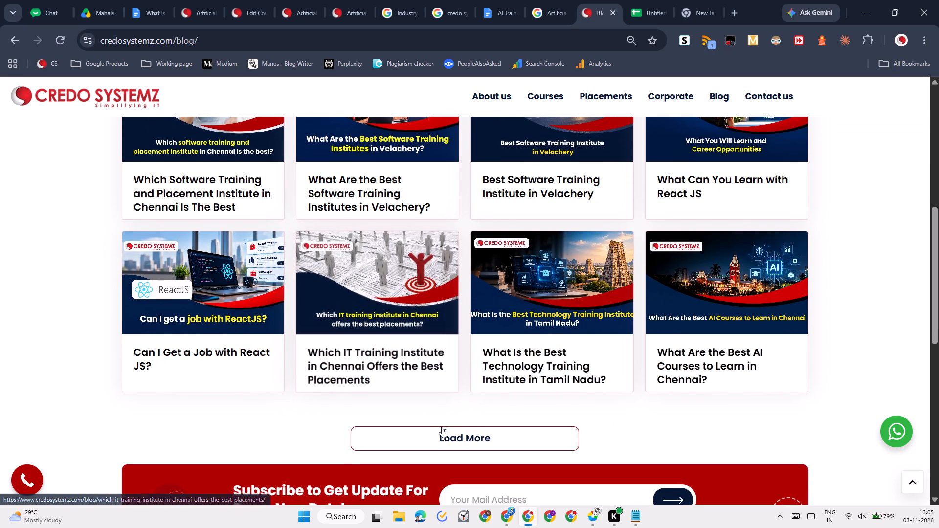
pyautogui.click(488, 440)
pyautogui.scroll(-2, 488, 440)
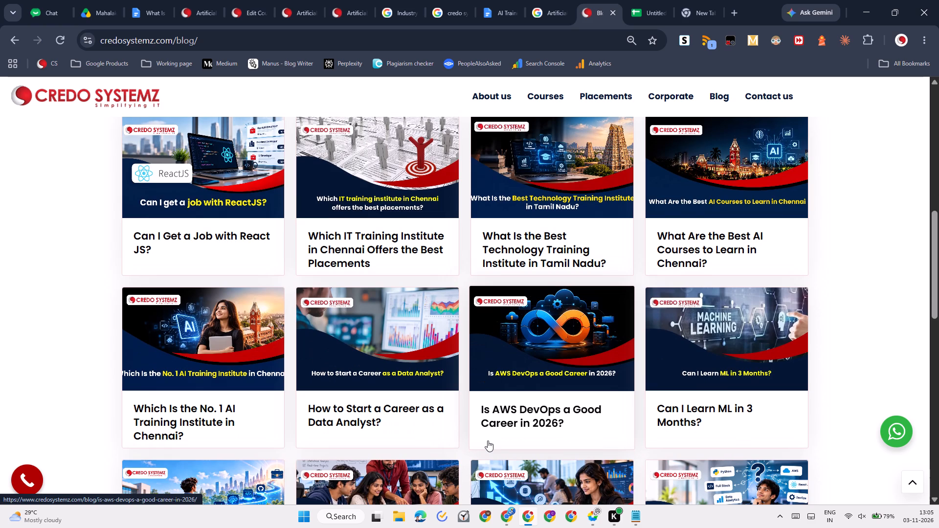
# Read through the blog post "Which Is the No. 1 AI Training Institute in Chennai?" and return to the blog list.
pyautogui.click(213, 363)
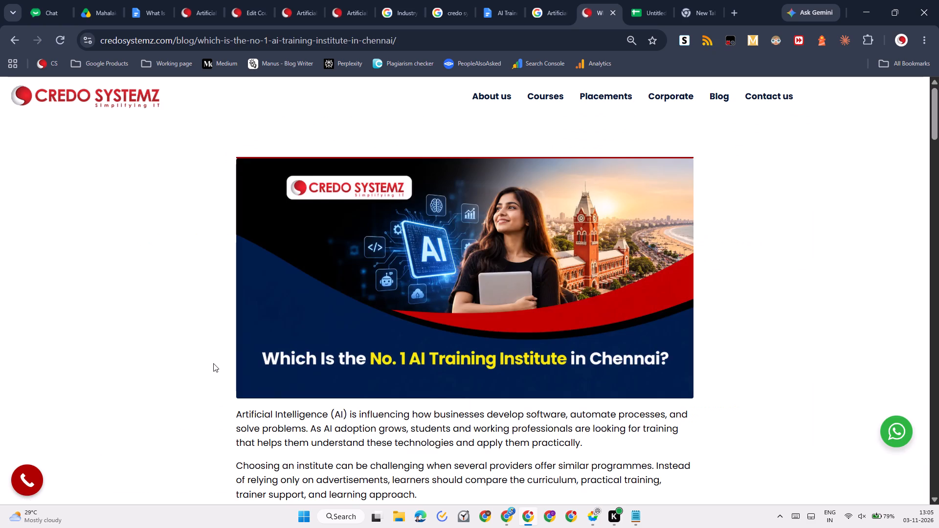
pyautogui.scroll(-5, 424, 156)
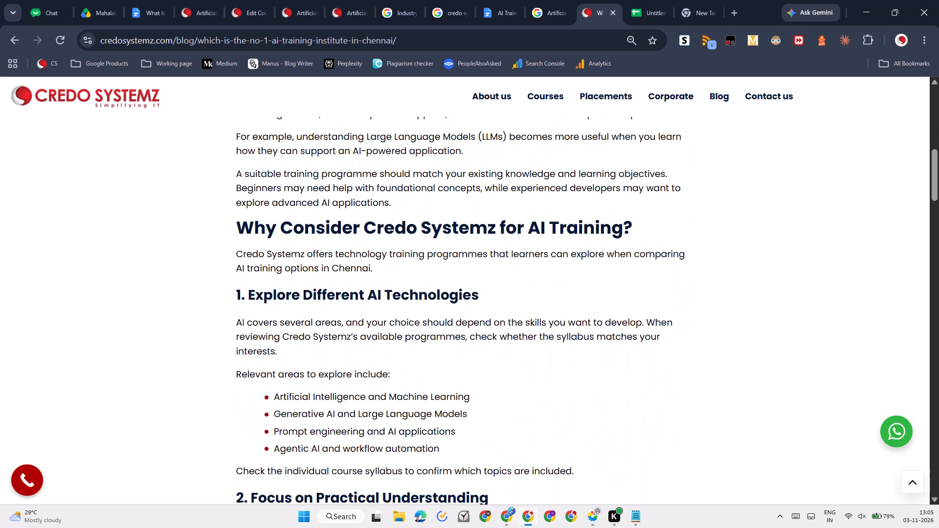
pyautogui.scroll(-9, 429, 272)
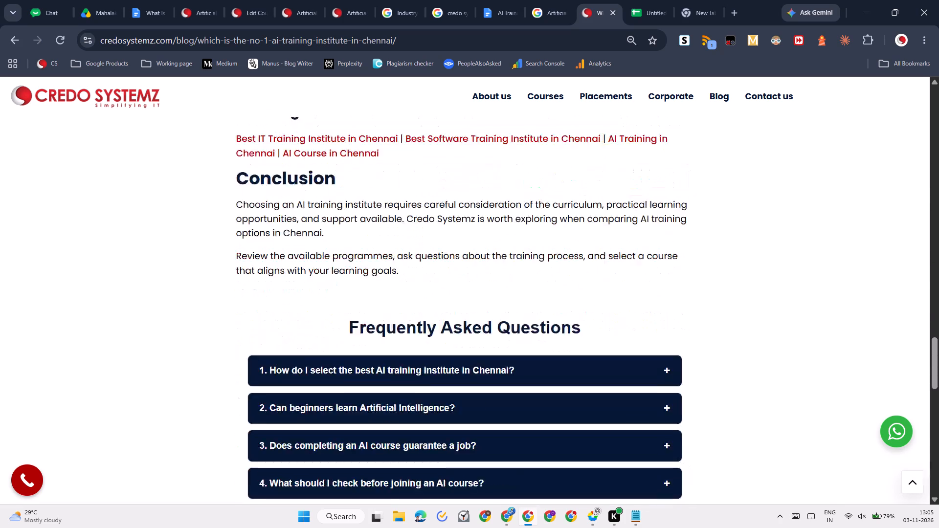
pyautogui.scroll(3, 429, 272)
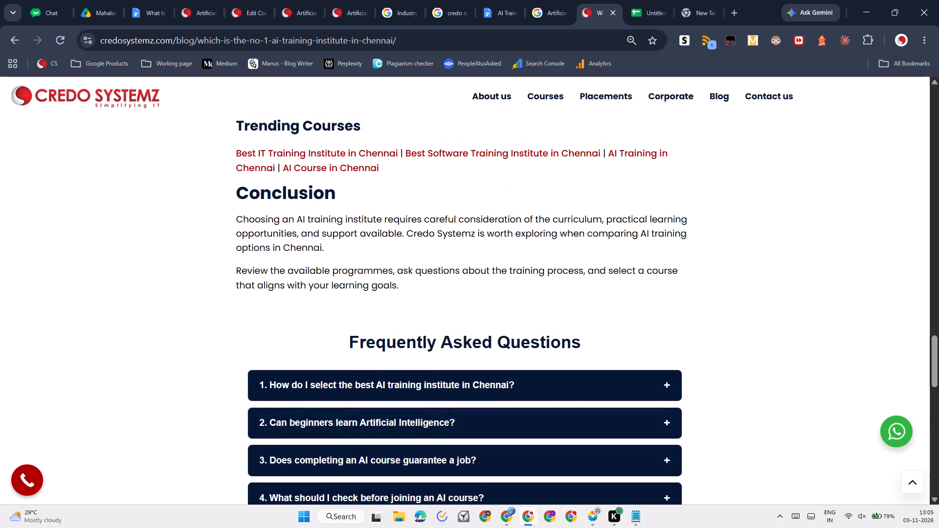
pyautogui.hscroll(3, 366, 215)
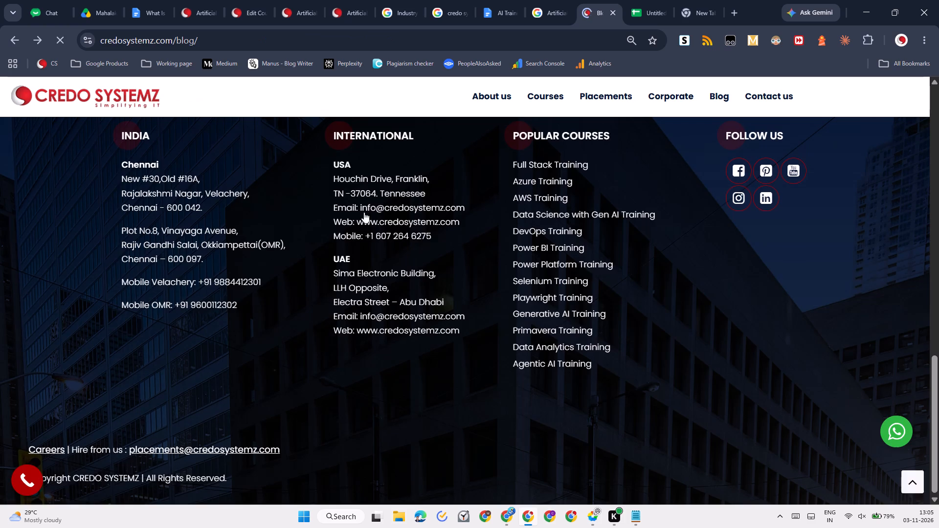
pyautogui.scroll(4, 377, 196)
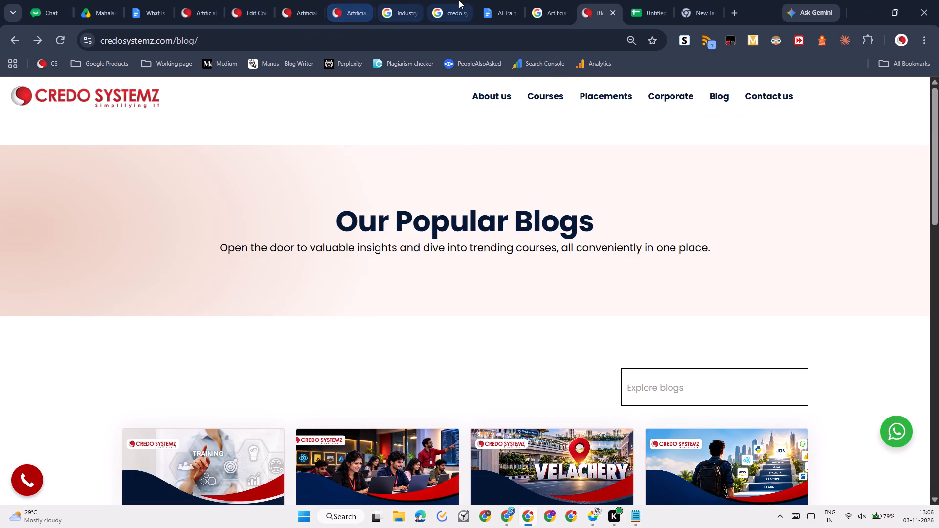
# Review the "AI Training- ON-PAGE" document from the section 7 and 8 headings up to its beginning and back.
pyautogui.click(476, 0)
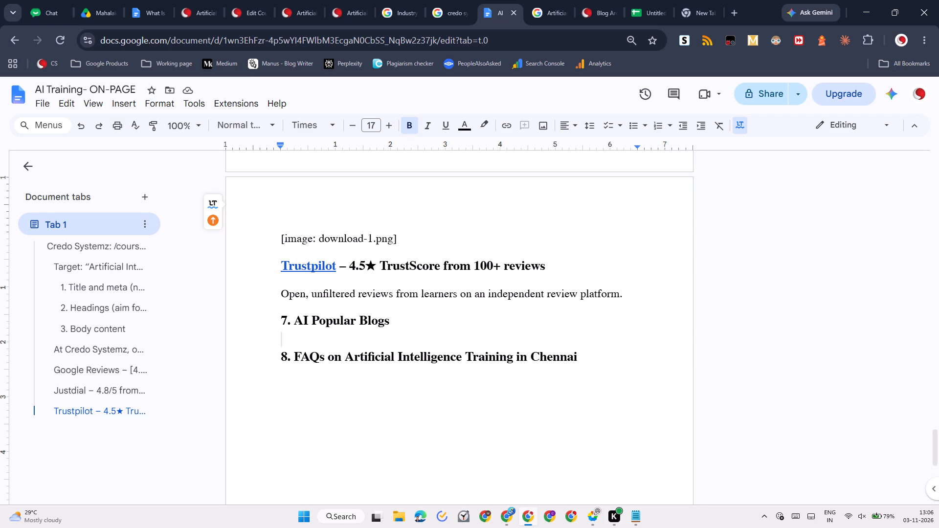
pyautogui.scroll(1, 409, 453)
pyautogui.scroll(-2, 410, 453)
pyautogui.scroll(1, 410, 453)
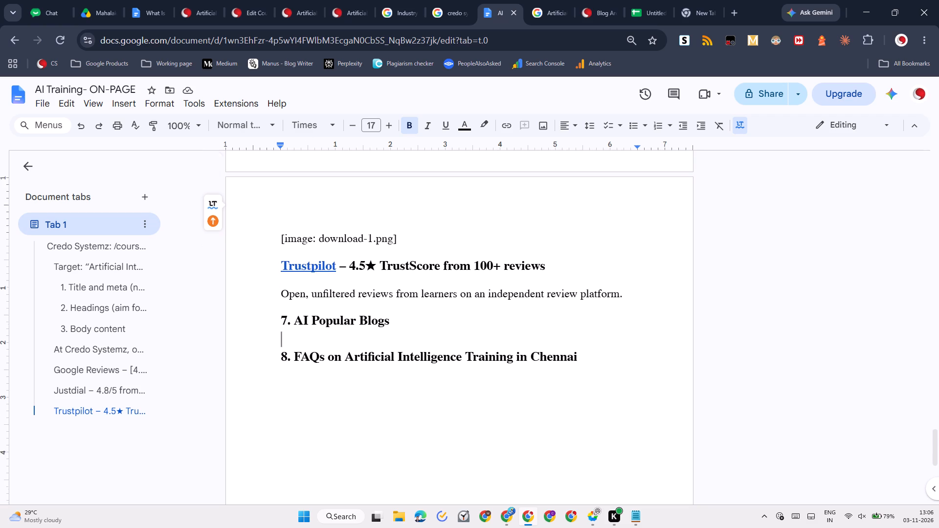
pyautogui.scroll(1, 421, 452)
pyautogui.scroll(-2, 421, 452)
pyautogui.scroll(1, 353, 263)
pyautogui.scroll(3, 625, 346)
pyautogui.scroll(-1, 600, 342)
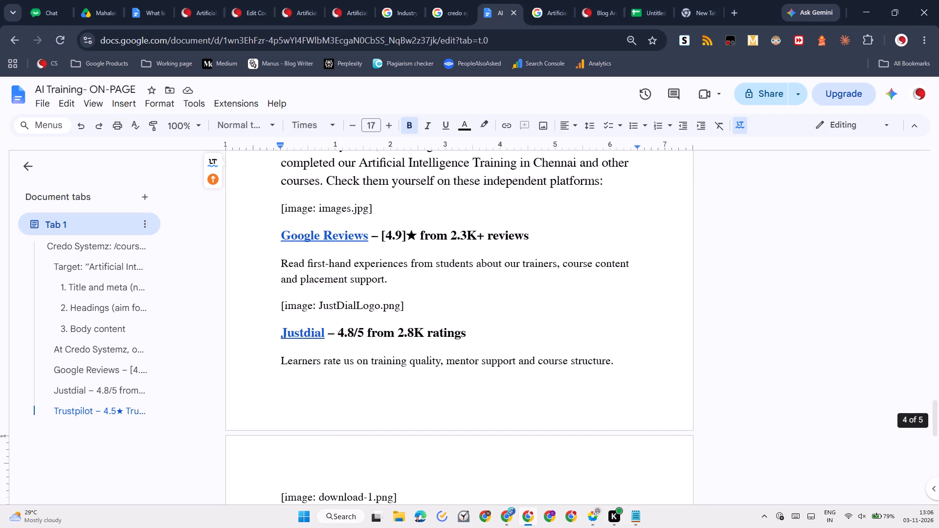
pyautogui.scroll(1, 599, 342)
pyautogui.scroll(-1, 599, 342)
pyautogui.scroll(3, 599, 342)
pyautogui.scroll(-1, 599, 342)
pyautogui.scroll(2, 599, 342)
pyautogui.scroll(-1, 599, 342)
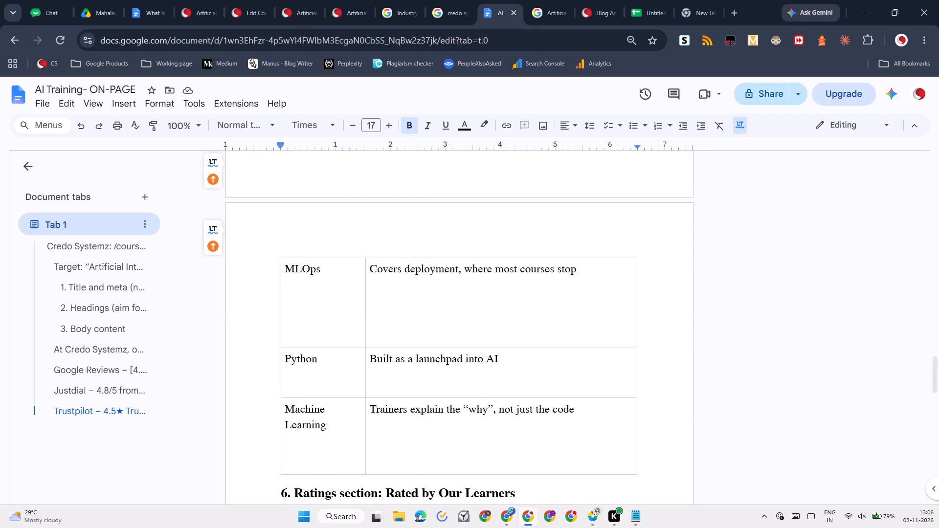
pyautogui.scroll(5, 550, 286)
pyautogui.scroll(-1, 550, 286)
pyautogui.scroll(1, 550, 286)
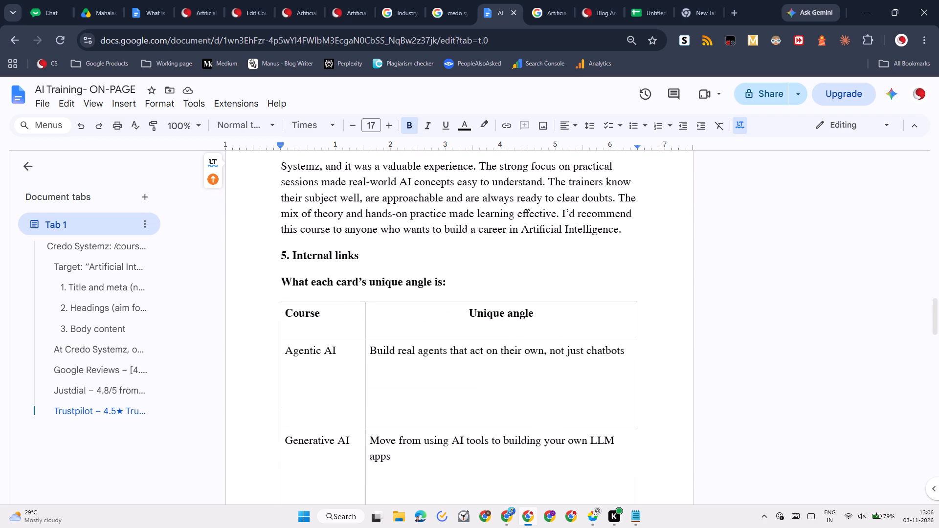
pyautogui.scroll(3, 550, 286)
pyautogui.scroll(-1, 550, 286)
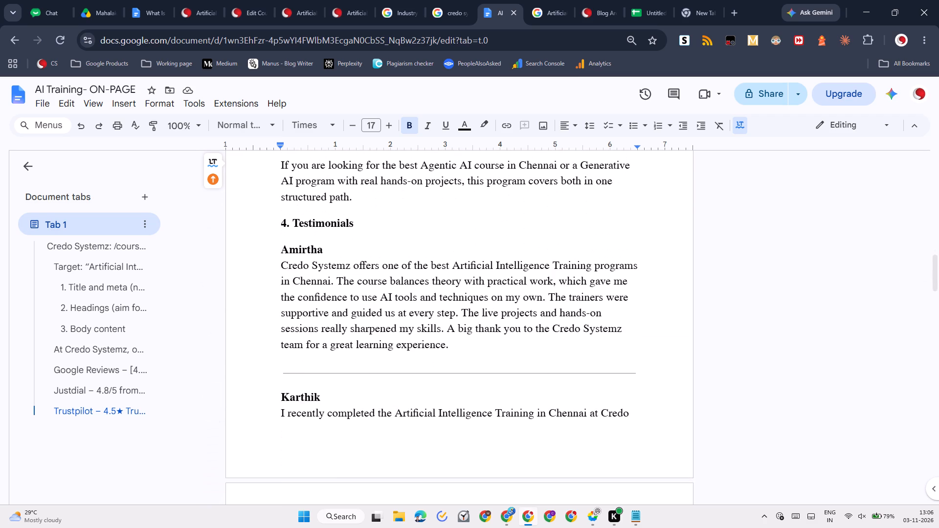
pyautogui.scroll(10, 550, 286)
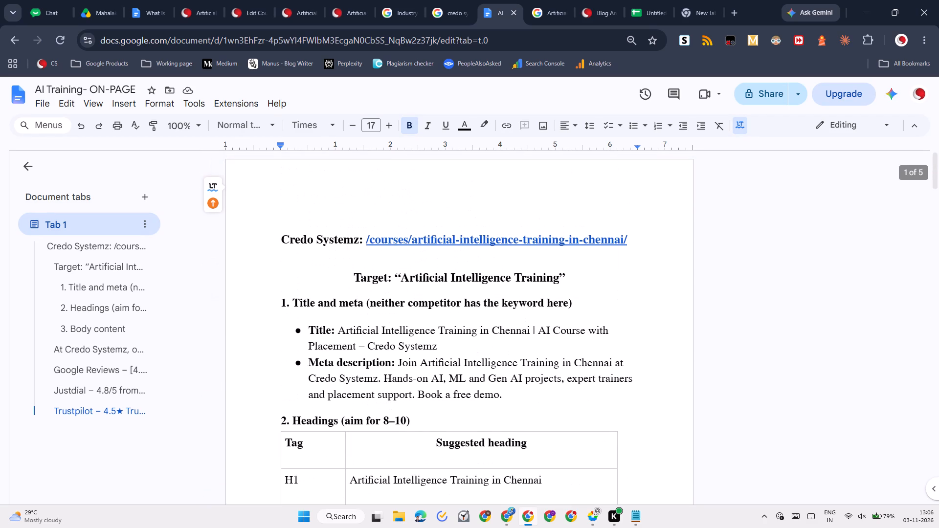
pyautogui.scroll(1, 514, 333)
pyautogui.scroll(-1, 514, 333)
pyautogui.scroll(1, 513, 330)
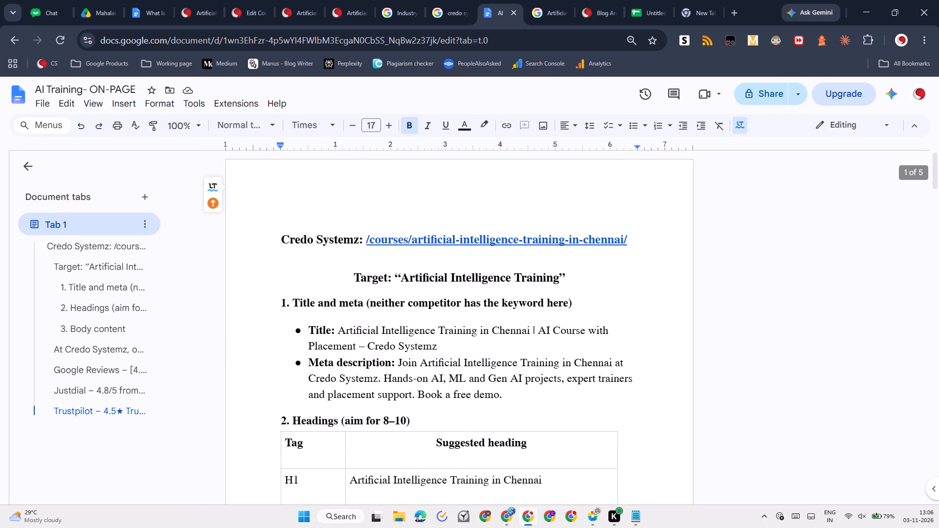
pyautogui.scroll(-3, 529, 278)
pyautogui.scroll(-8, 587, 375)
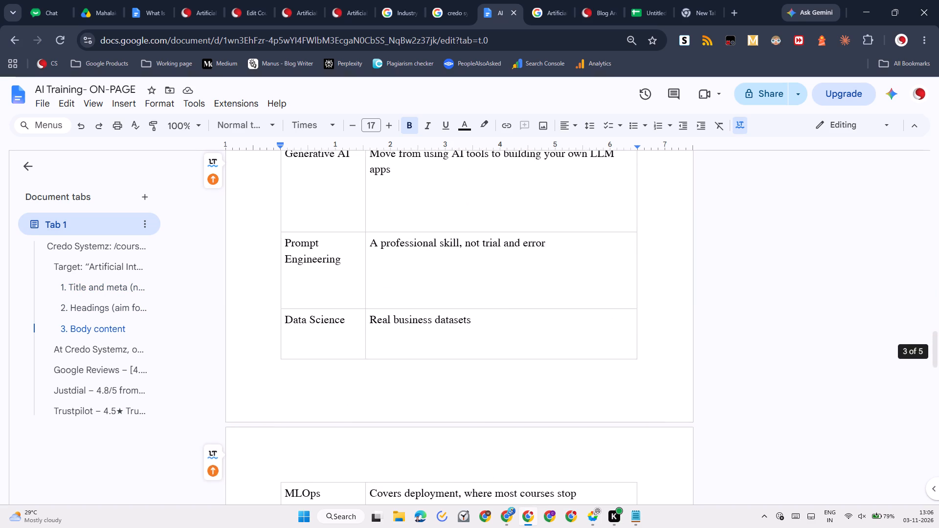
pyautogui.scroll(-3, 435, 339)
pyautogui.scroll(2, 427, 321)
pyautogui.doubleClick(383, 312)
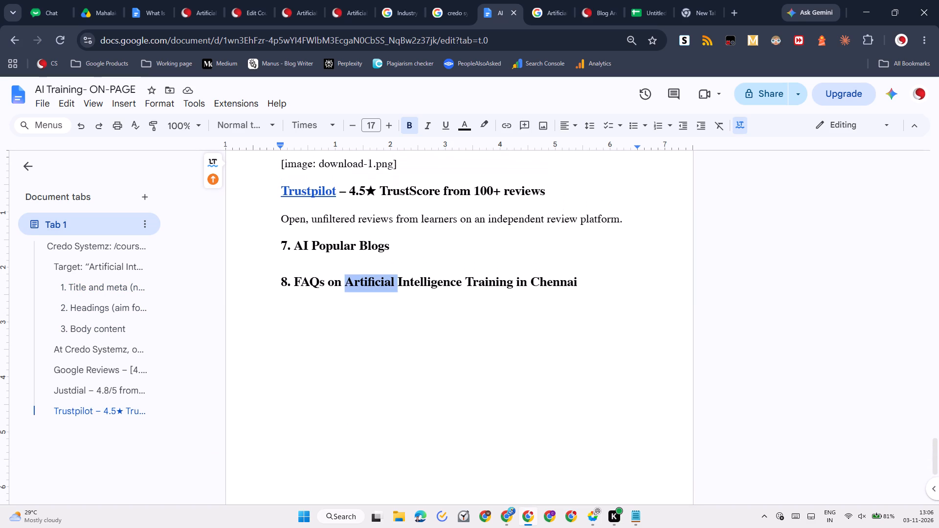
pyautogui.click(377, 247)
pyautogui.click(384, 262)
pyautogui.click(388, 327)
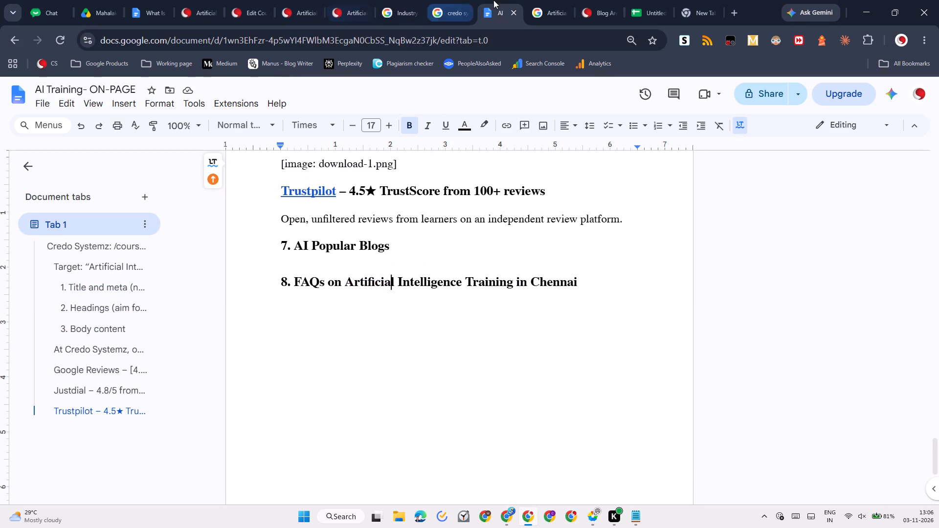
pyautogui.doubleClick(339, 0)
pyautogui.doubleClick(301, 242)
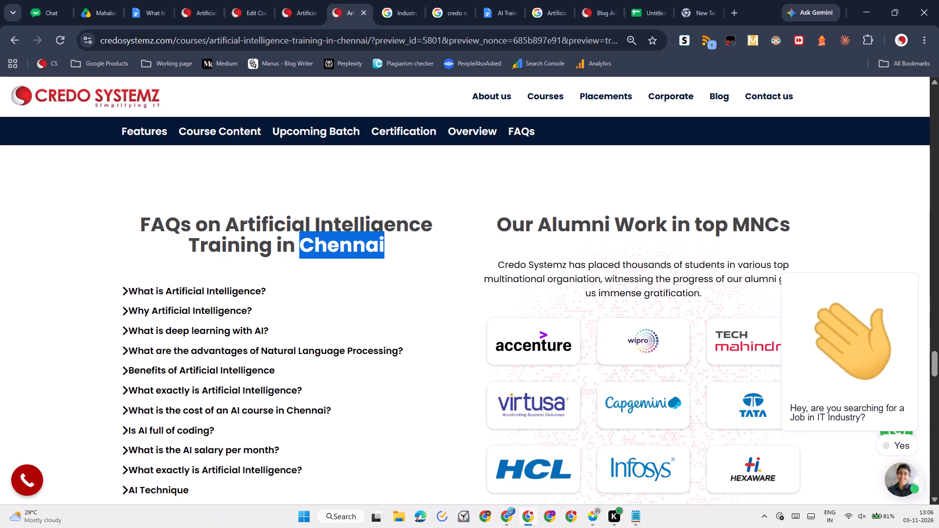
pyautogui.click(242, 223)
pyautogui.scroll(-8, 242, 223)
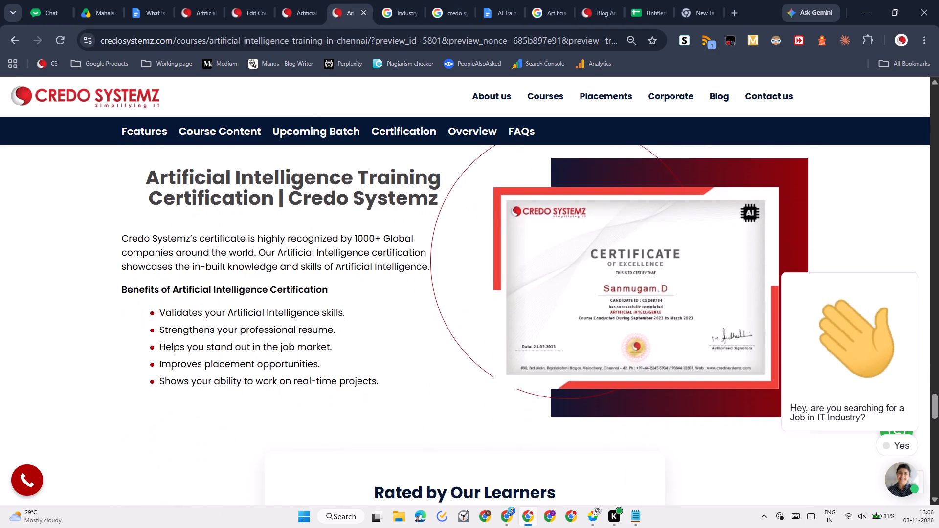
pyautogui.scroll(-4, 282, 264)
pyautogui.scroll(3, 286, 265)
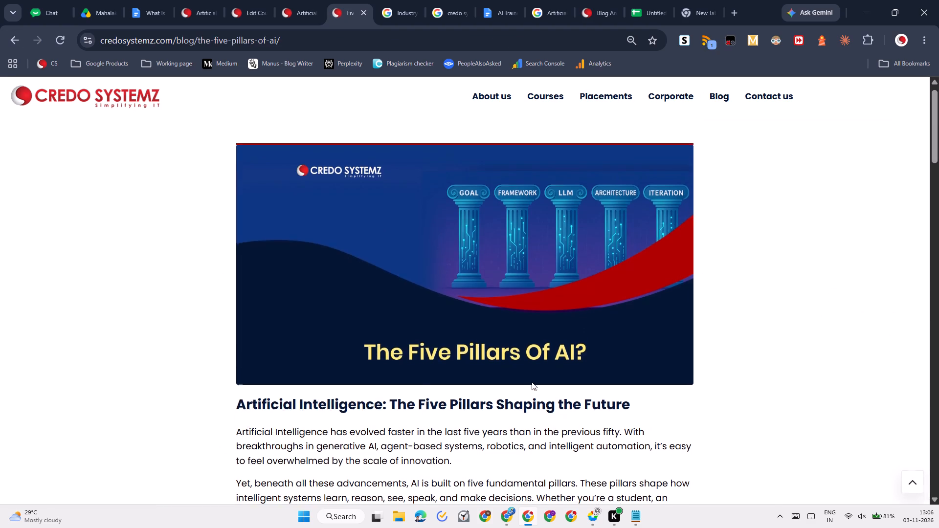
pyautogui.scroll(-16, 532, 382)
pyautogui.scroll(3, 532, 380)
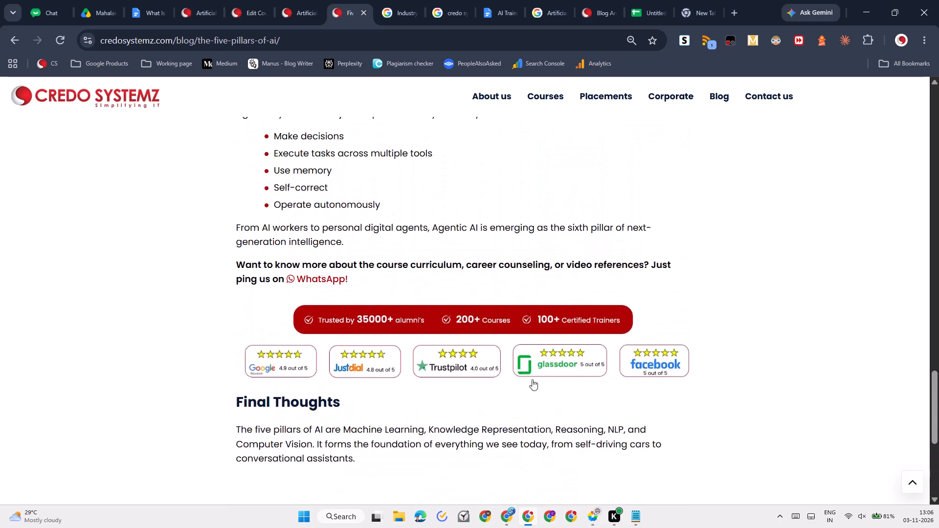
pyautogui.scroll(5, 533, 378)
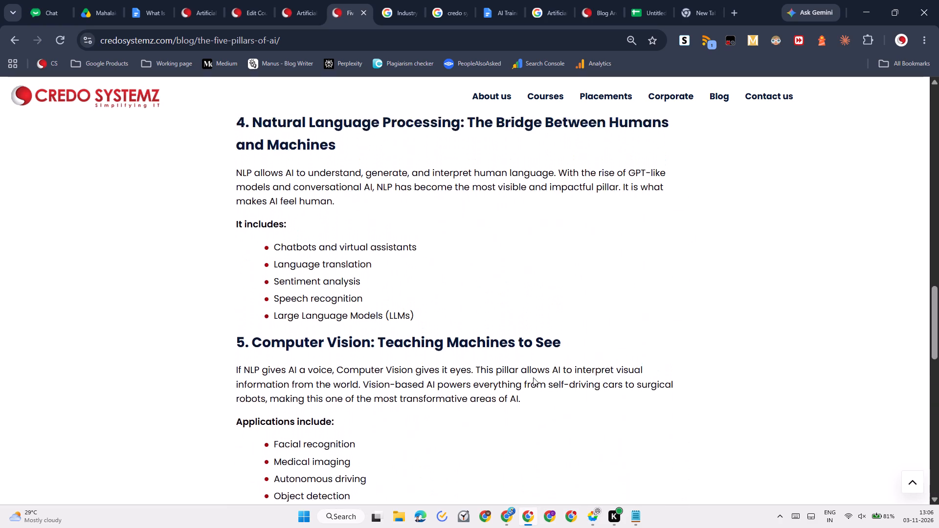
pyautogui.scroll(-7, 533, 377)
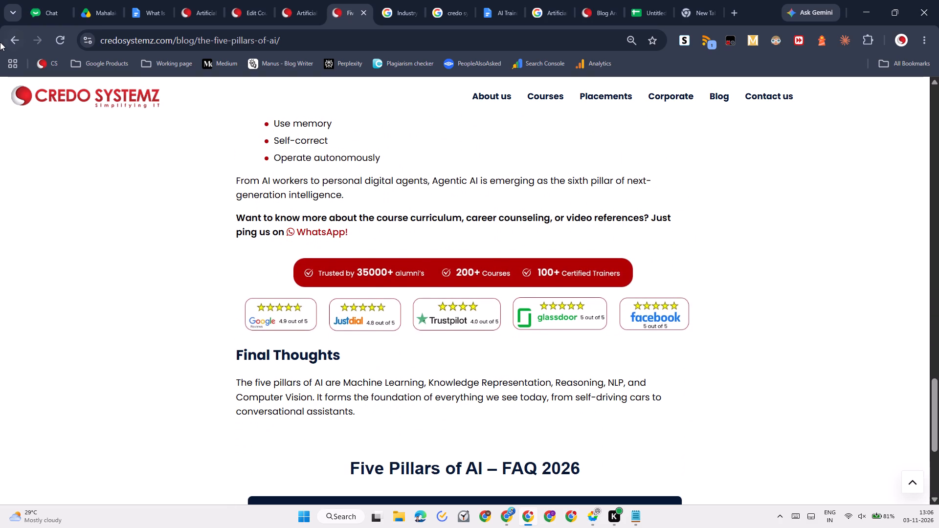
pyautogui.doubleClick(0, 42)
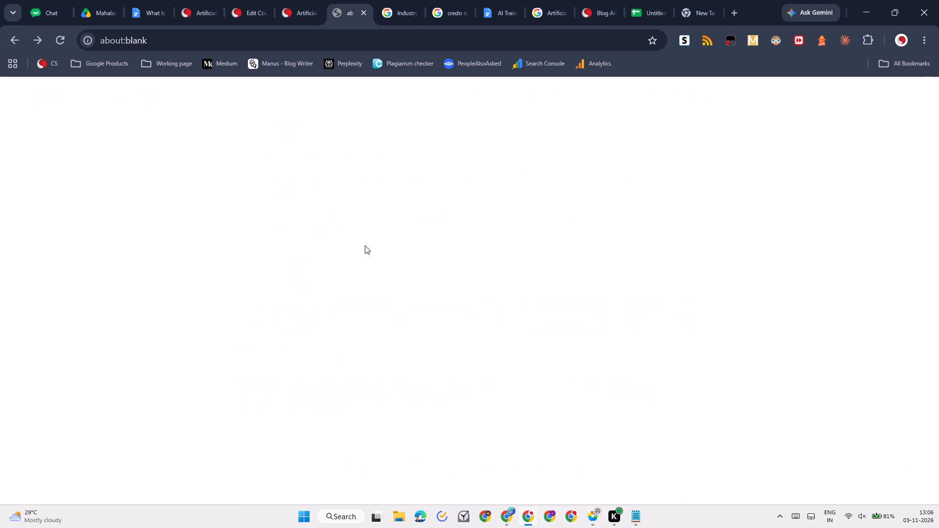
pyautogui.click(281, 293)
pyautogui.click(14, 43)
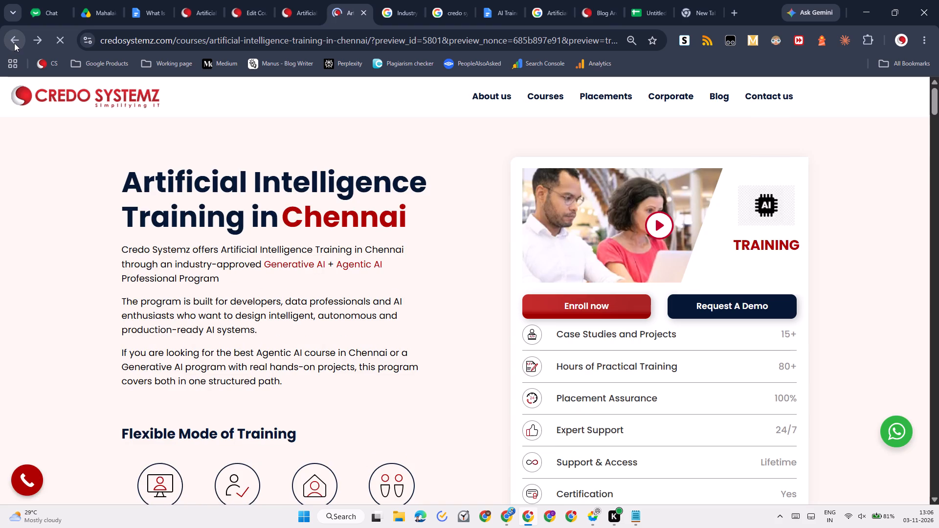
# Review the course preview page from its beginning down to the FAQ and "AI Popular Blogs" sections.
pyautogui.scroll(-8, 189, 266)
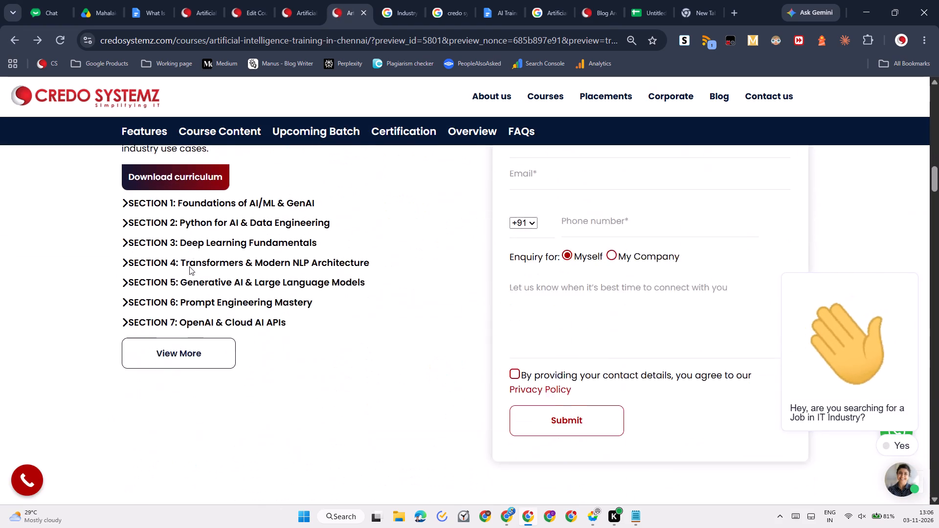
pyautogui.scroll(-4, 189, 266)
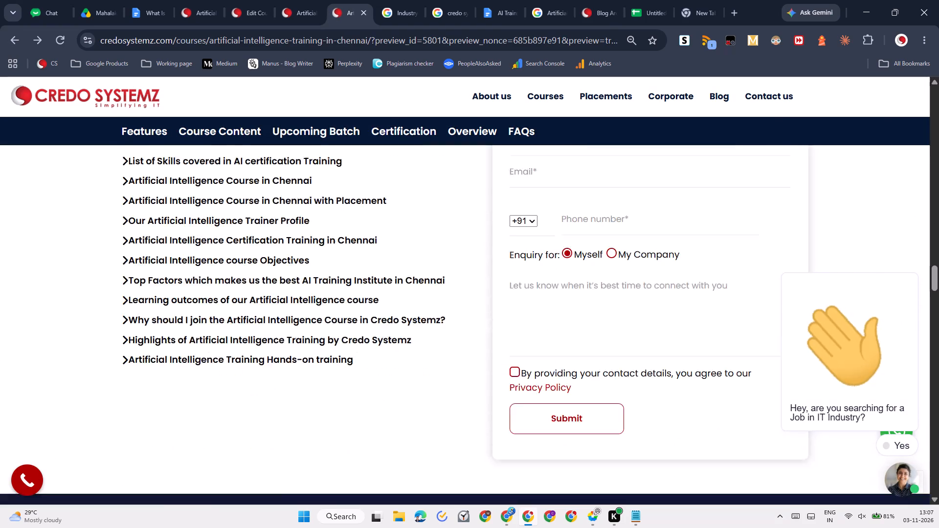
pyautogui.scroll(-1, 189, 266)
pyautogui.hscroll(-1, 189, 266)
pyautogui.scroll(-3, 189, 266)
pyautogui.scroll(7, 189, 266)
pyautogui.scroll(-2, 189, 266)
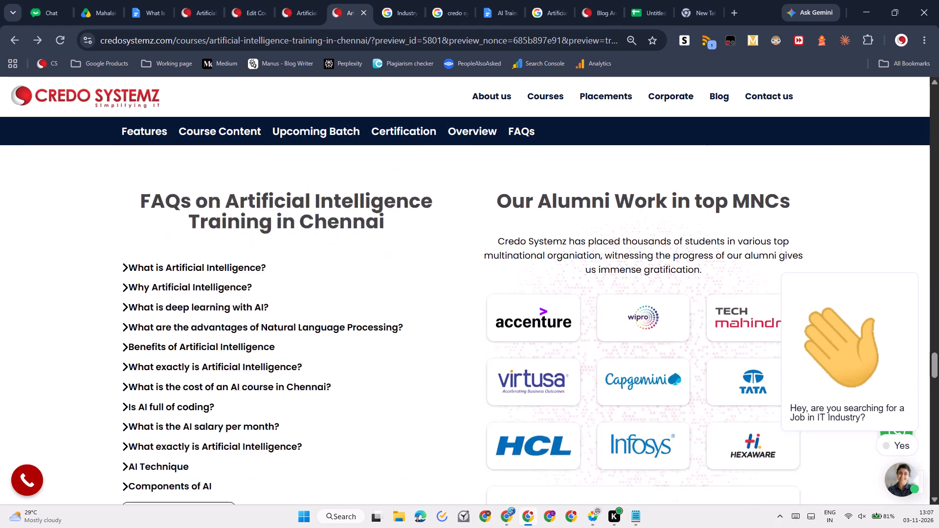
pyautogui.scroll(-4, 189, 266)
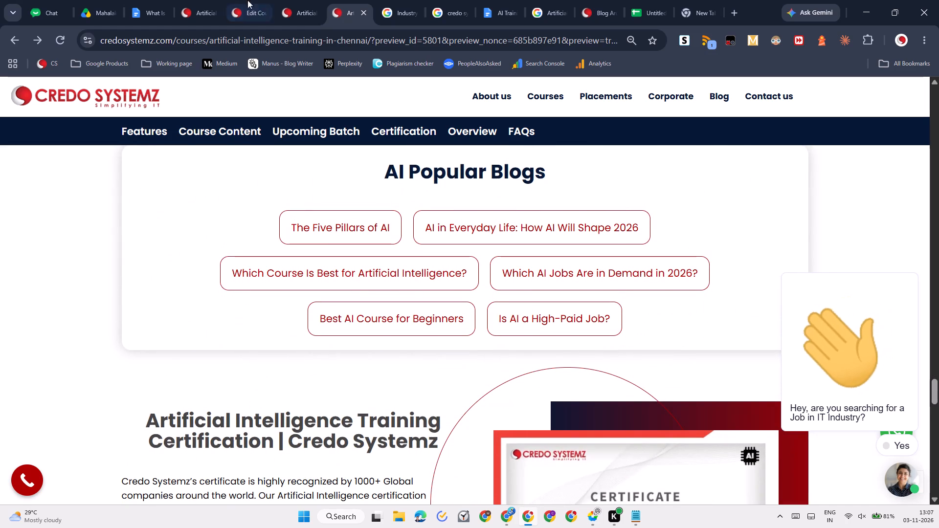
# Look at the "What Is the AI ML Salary in India" document and browse the shared Drive blogs folder for AI blog titles.
pyautogui.click(147, 0)
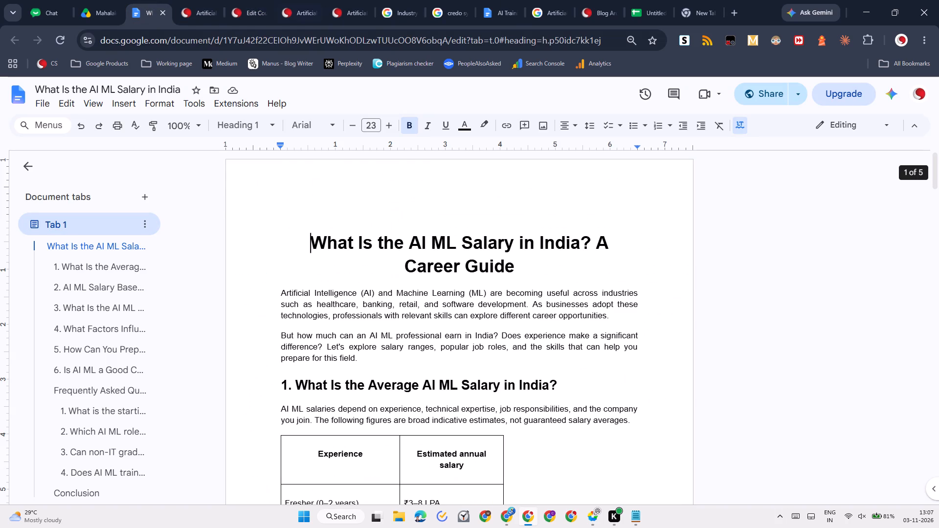
pyautogui.click(421, 258)
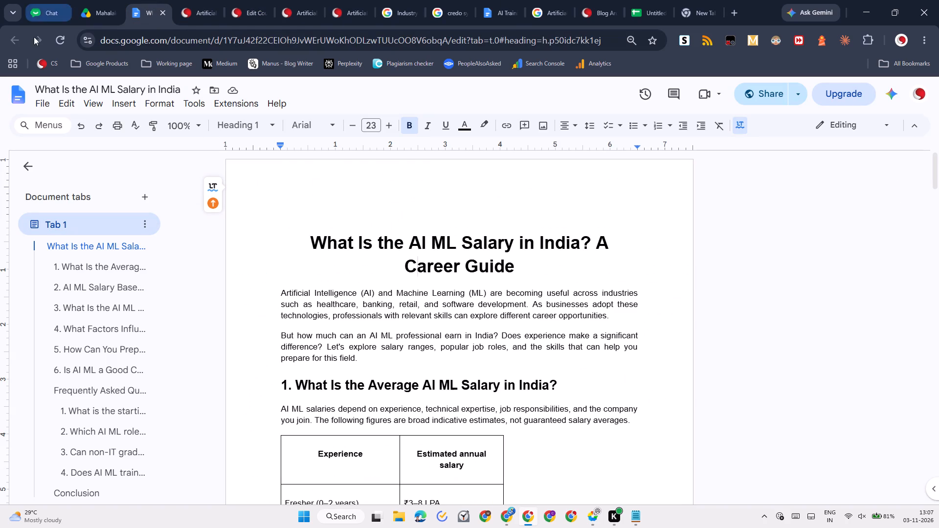
pyautogui.click(93, 0)
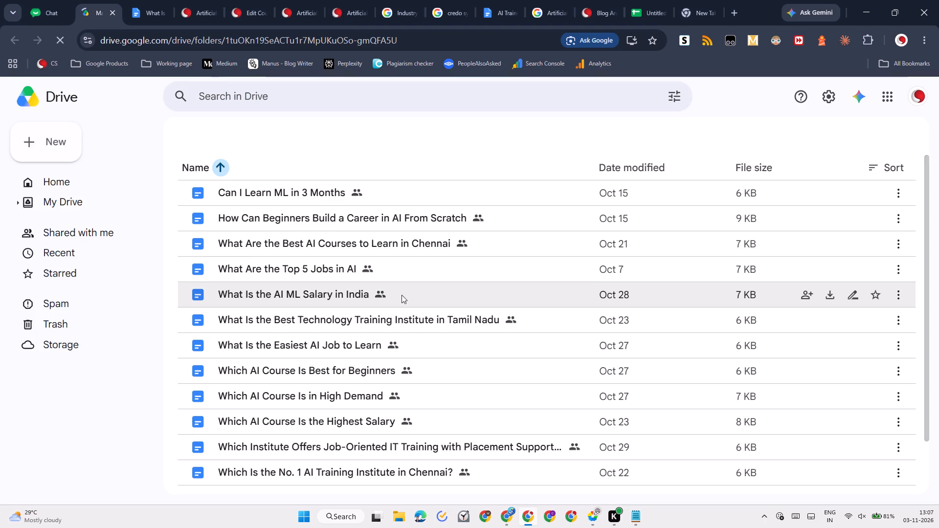
pyautogui.scroll(-1, 410, 278)
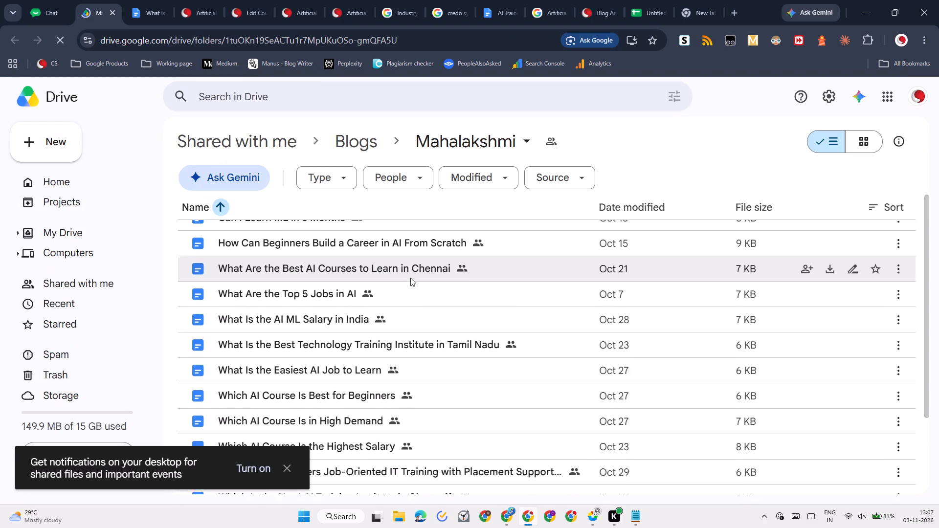
pyautogui.scroll(-1, 410, 278)
pyautogui.scroll(-1, 448, 396)
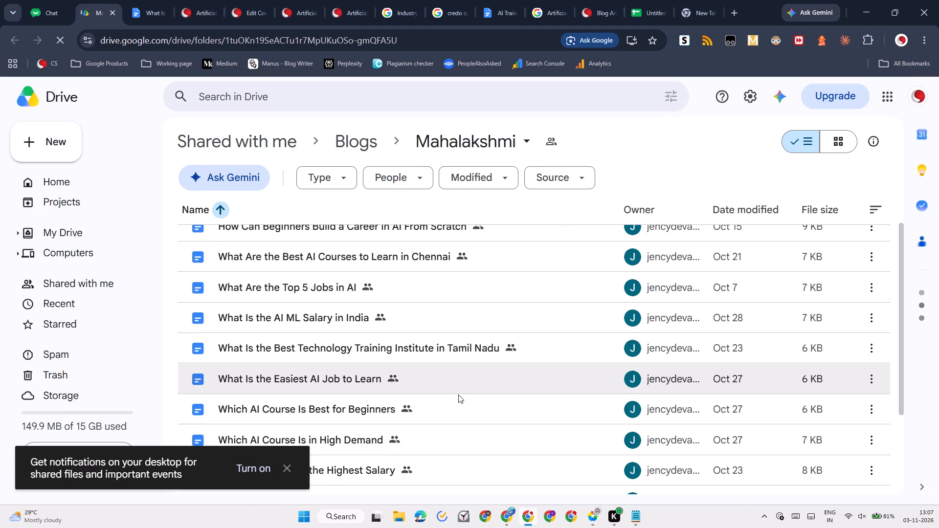
pyautogui.scroll(-1, 458, 395)
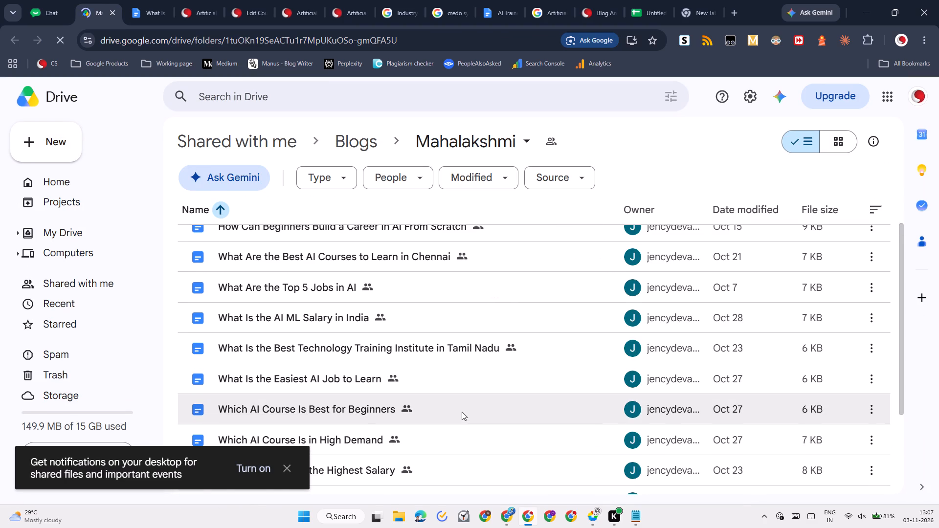
pyautogui.scroll(-1, 462, 412)
pyautogui.scroll(-1, 435, 328)
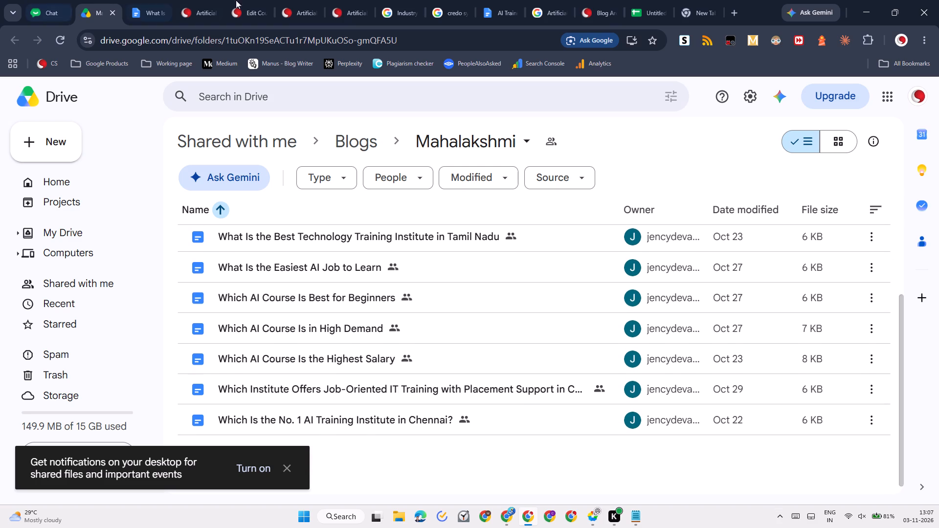
# Check the "AI Popular Blogs" section on the live Artificial Intelligence Training in Chennai course page.
pyautogui.click(303, 0)
pyautogui.click(403, 252)
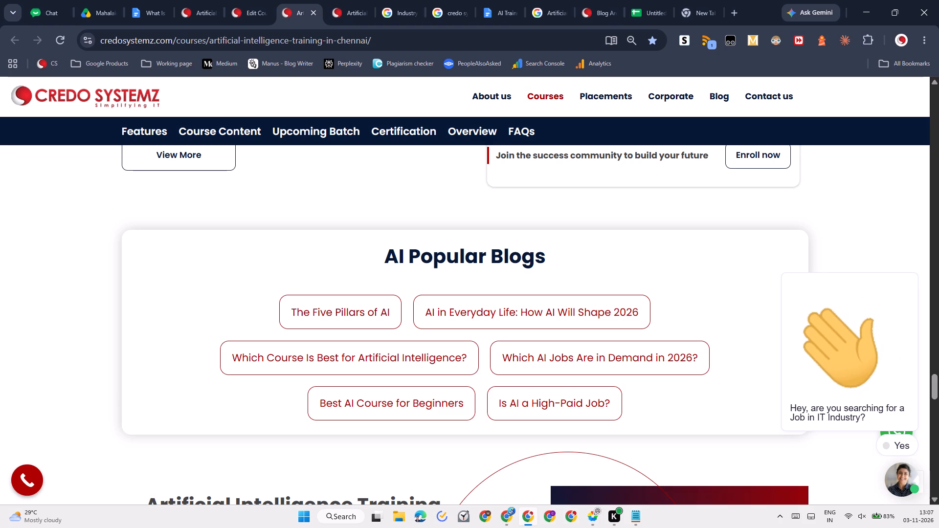
pyautogui.scroll(-1, 348, 263)
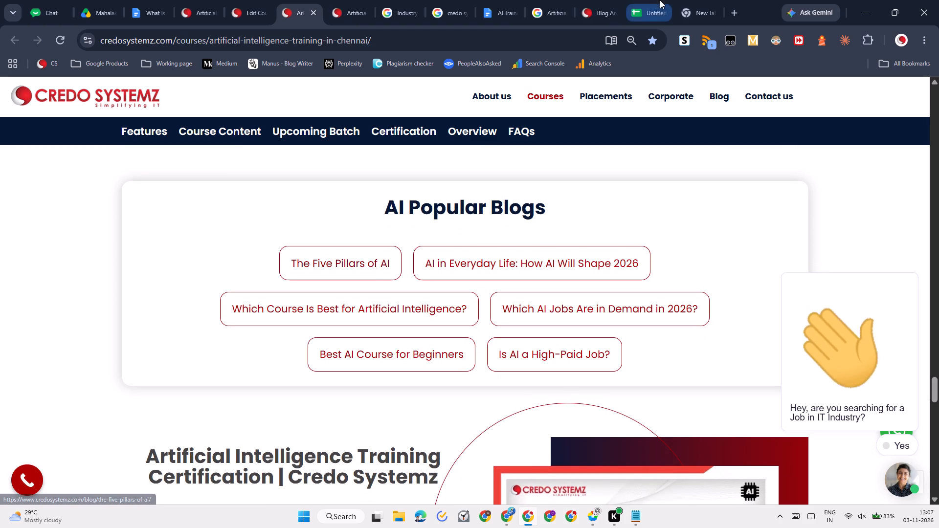
# Load more posts on the Credo Systemz blog page and open "Which Is the No. 1 AI Training Institute in Chennai?".
pyautogui.doubleClick(602, 0)
pyautogui.scroll(-3, 450, 462)
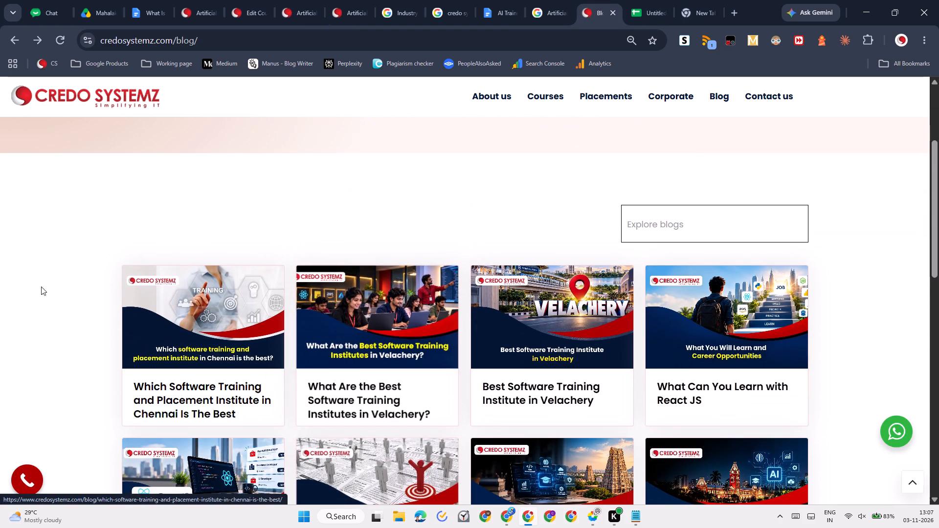
pyautogui.scroll(-3, 318, 389)
pyautogui.scroll(-1, 285, 349)
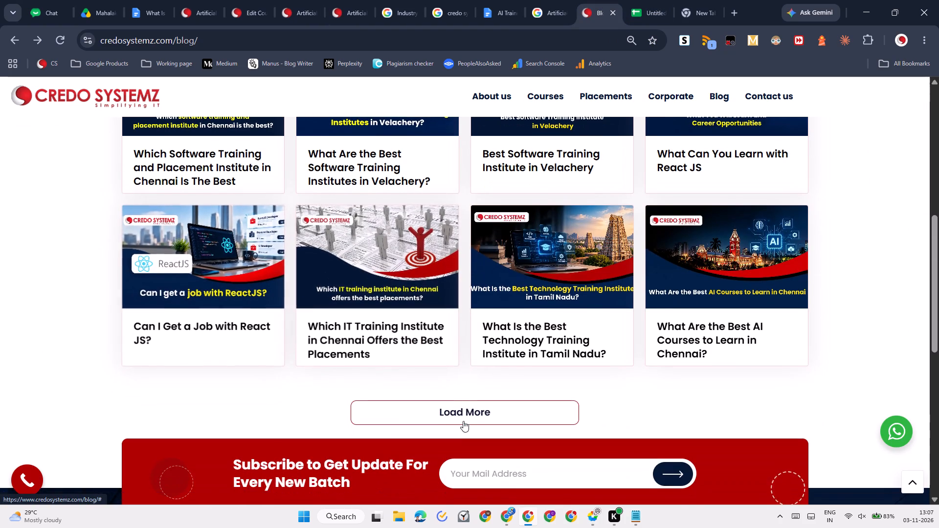
pyautogui.click(462, 410)
pyautogui.scroll(-1, 184, 384)
pyautogui.click(186, 386)
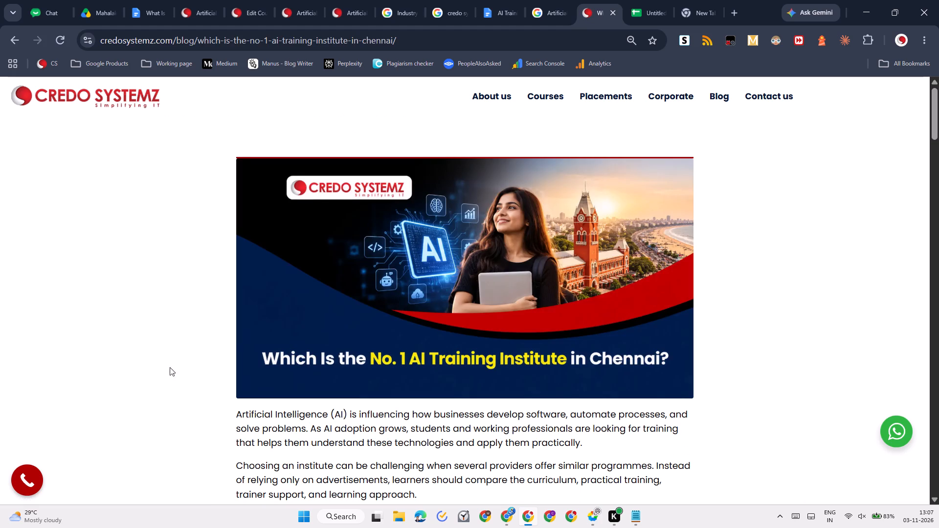
# Skim the No. 1 AI training institute post down to its "Latest Post" section.
pyautogui.scroll(-3, 409, 331)
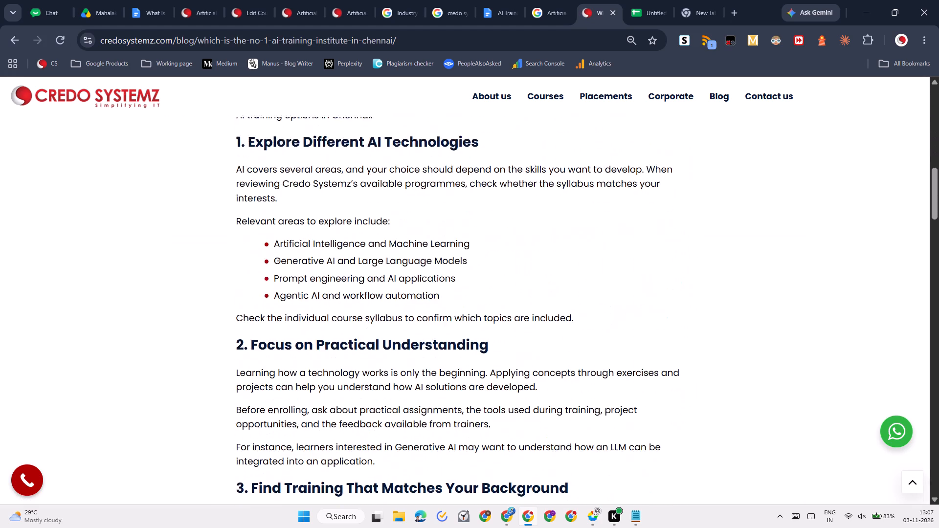
pyautogui.scroll(-5, 409, 331)
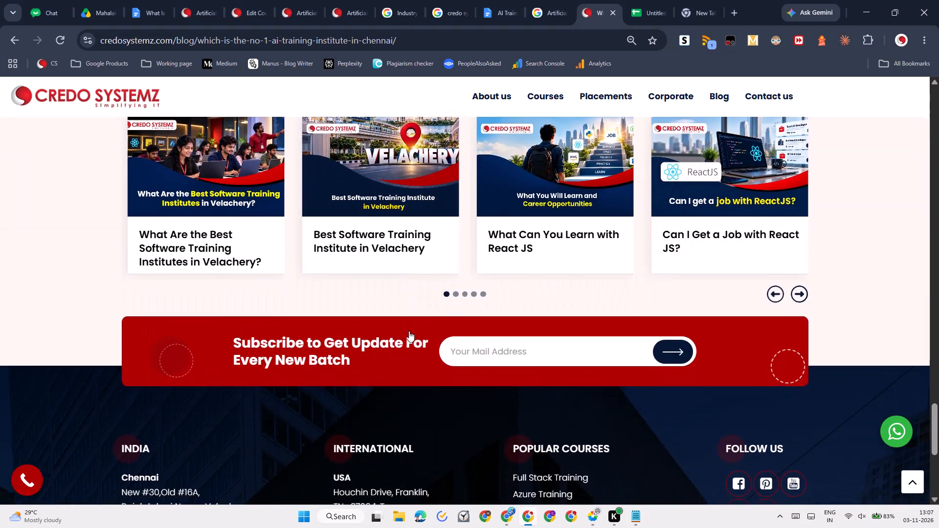
pyautogui.scroll(-1, 409, 331)
pyautogui.scroll(4, 408, 330)
pyautogui.scroll(-2, 408, 330)
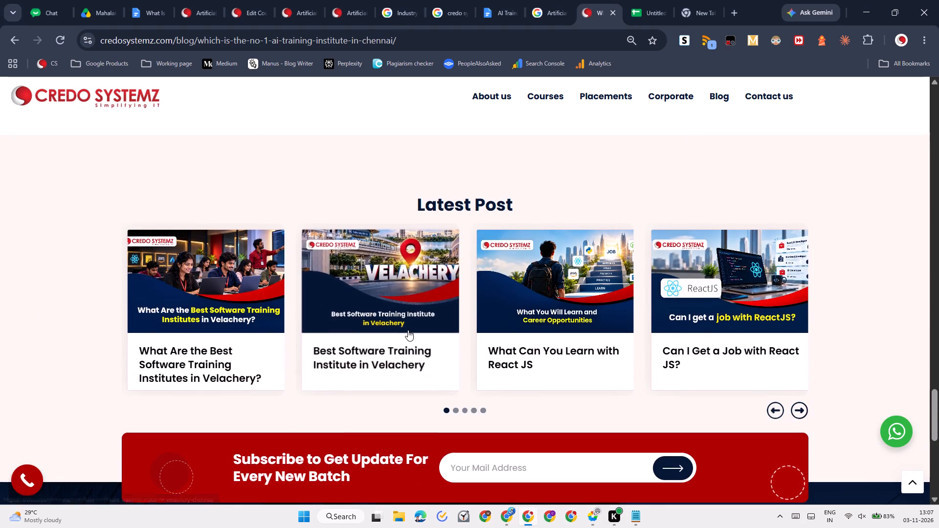
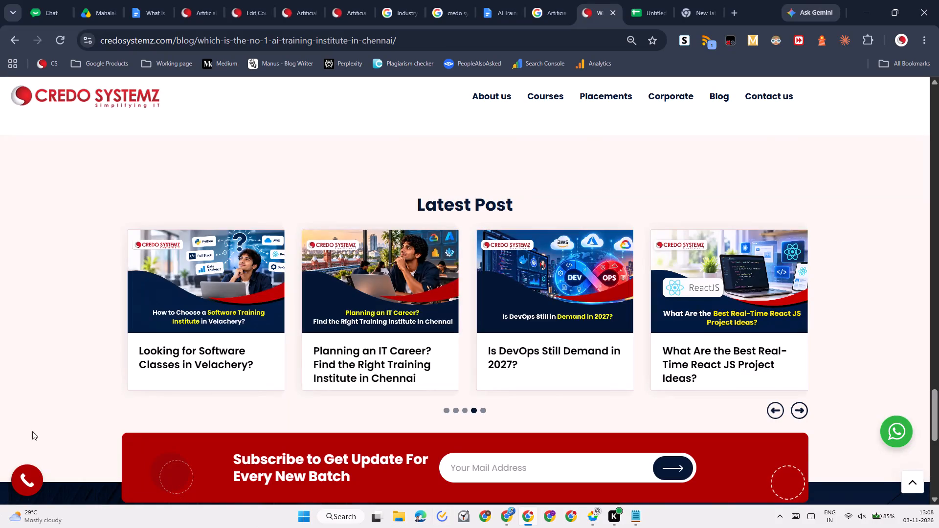
# Browse every slide of the "Latest Post" carousel for AI-related blog titles.
pyautogui.click(443, 412)
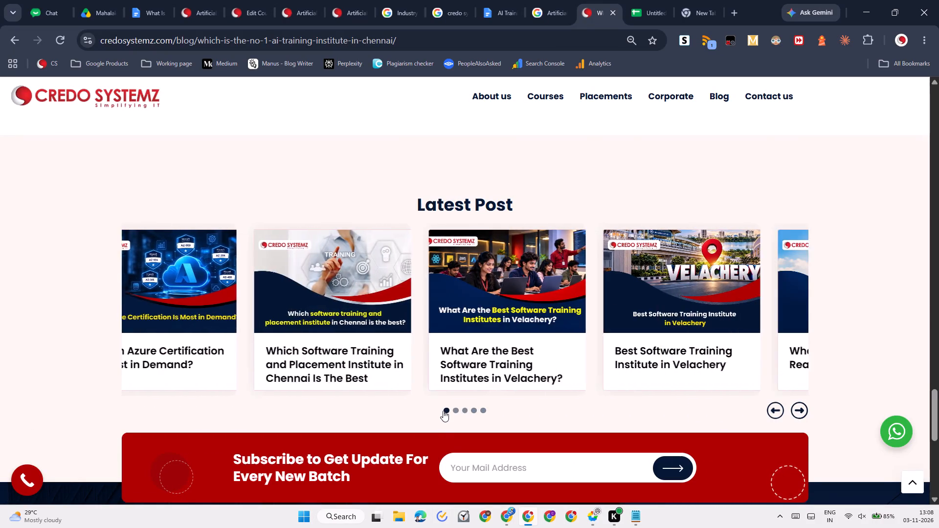
pyautogui.click(455, 408)
pyautogui.click(463, 411)
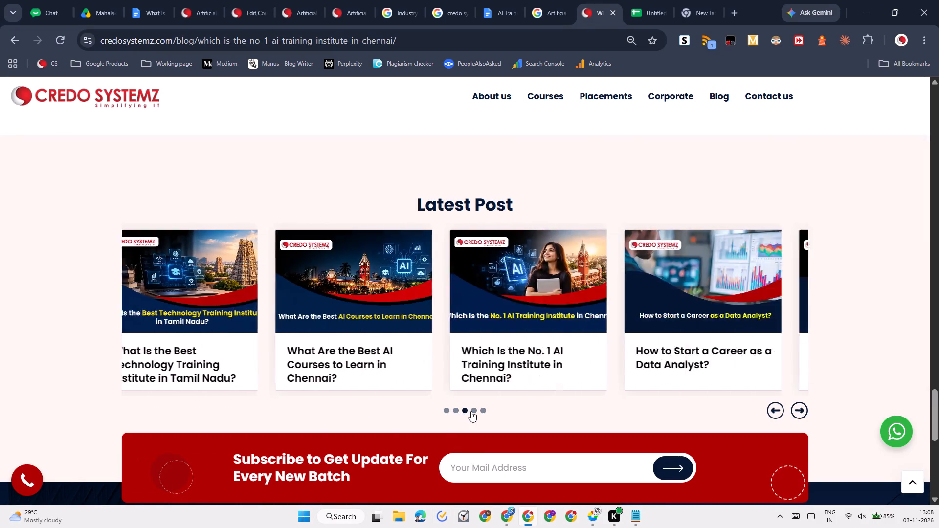
pyautogui.click(476, 411)
pyautogui.click(487, 413)
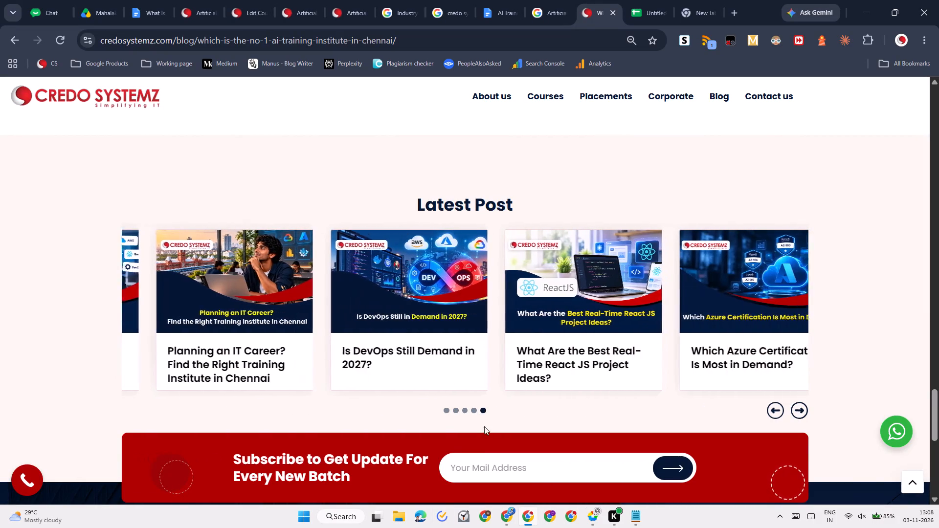
# Skim the No. 1 AI training institute post back up from its FAQs to the "Is Credo Systemz the No. 1 AI Training Institute in Chennai?" section.
pyautogui.scroll(1, 479, 459)
pyautogui.scroll(-1, 479, 459)
pyautogui.scroll(4, 479, 459)
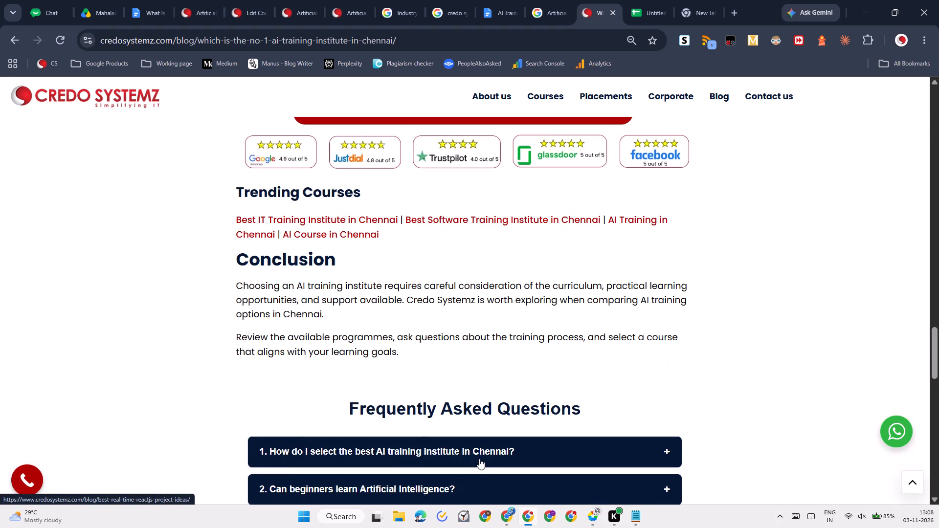
pyautogui.scroll(4, 479, 459)
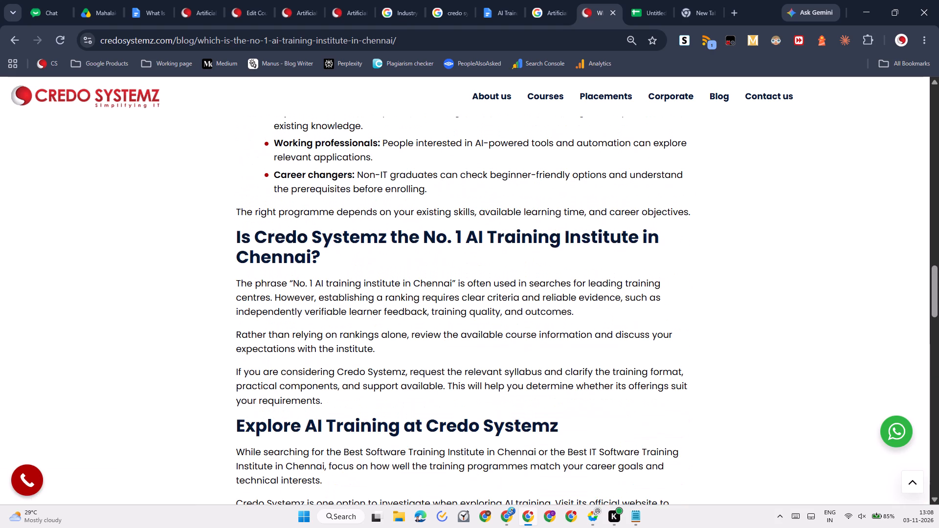
pyautogui.scroll(-1, 479, 459)
pyautogui.scroll(1, 479, 459)
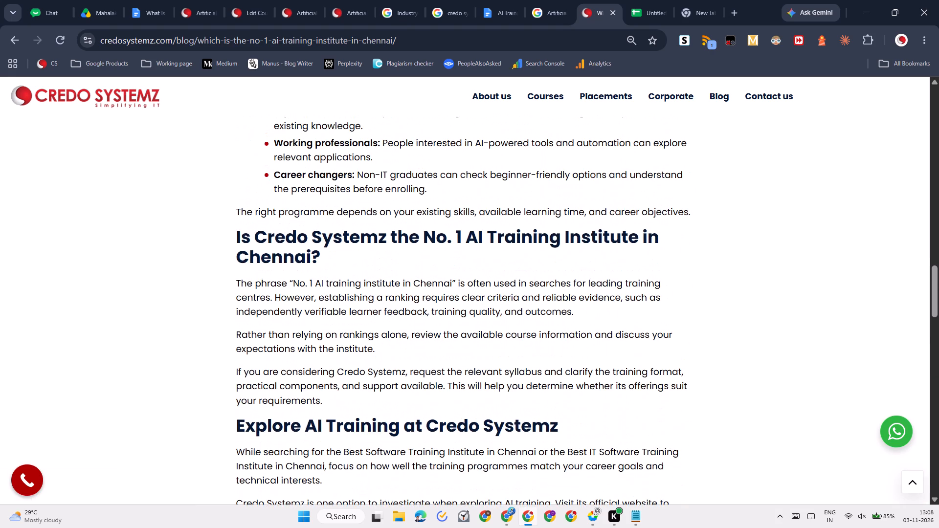
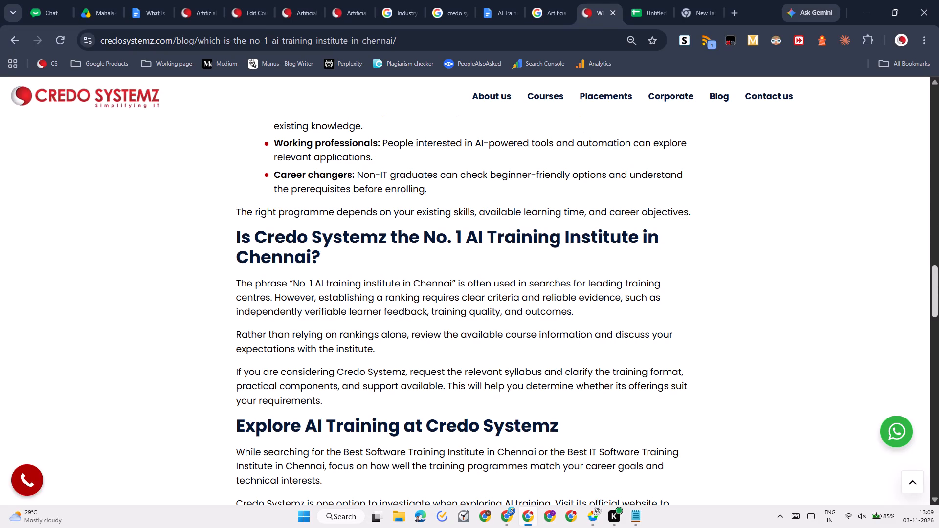
# Skim the No. 1 AI training institute post back up to its title banner and introduction.
pyautogui.moveTo(938, 286); pyautogui.dragTo(938, 262)
pyautogui.moveTo(938, 236); pyautogui.dragTo(938, 207, button='right')
pyautogui.moveTo(938, 236); pyautogui.dragTo(938, 111)
pyautogui.click(938, 98)
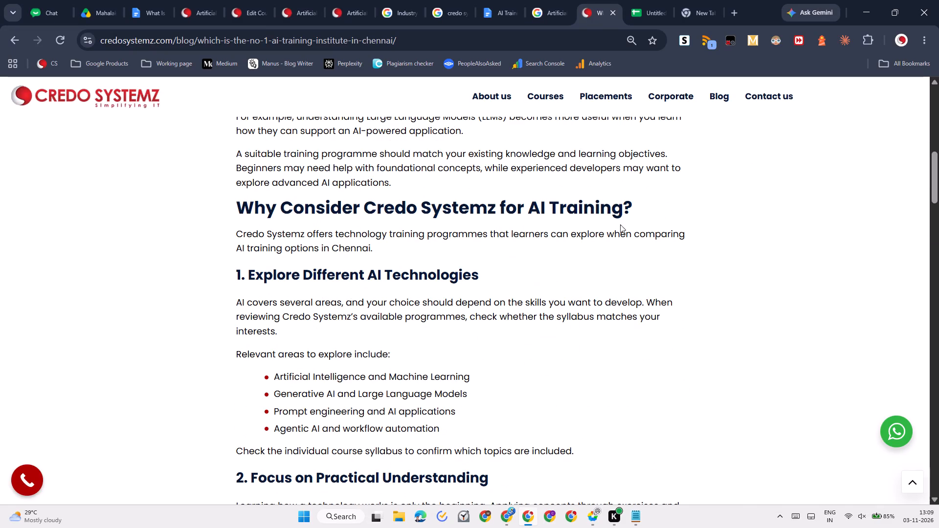
pyautogui.scroll(4, 547, 217)
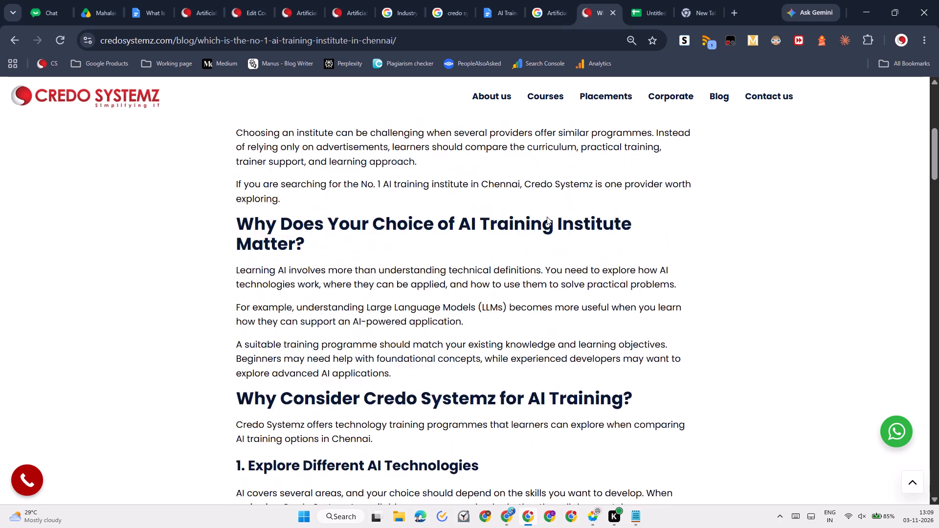
pyautogui.scroll(4, 547, 217)
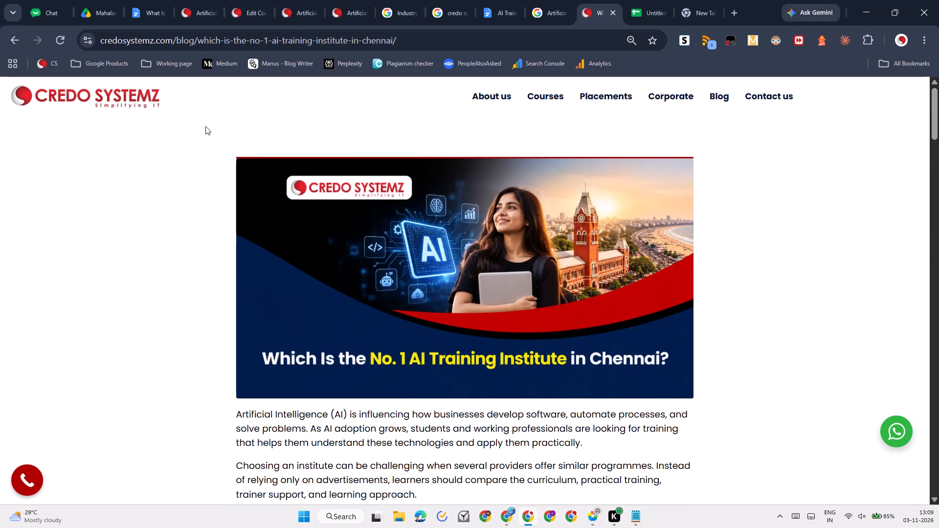
# Read through the post's sections from the introduction down to the Conclusion and Frequently Asked Questions.
pyautogui.scroll(-4, 209, 131)
pyautogui.scroll(-1, 342, 284)
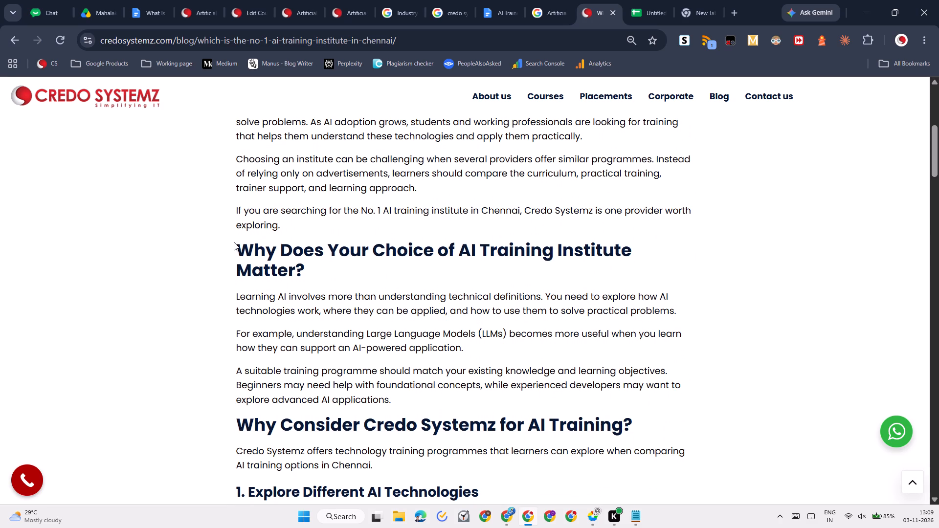
pyautogui.scroll(-5, 261, 267)
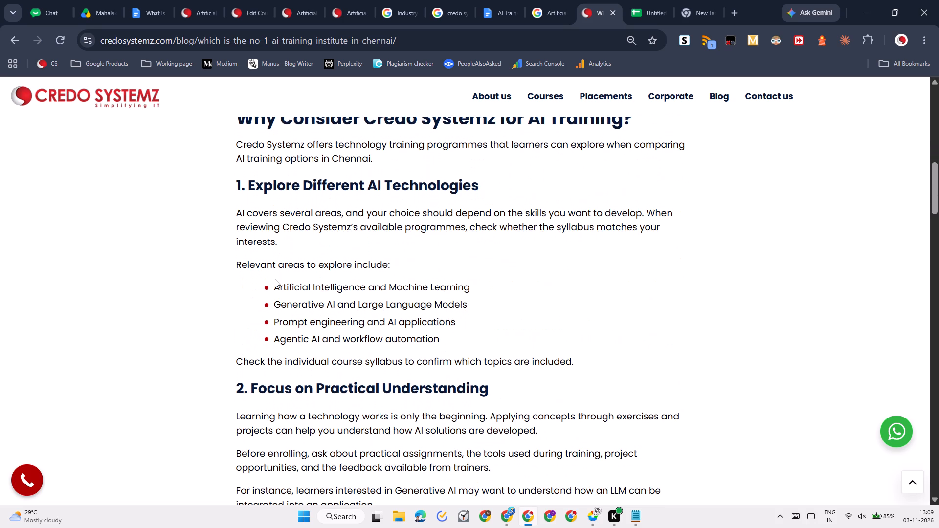
pyautogui.scroll(-7, 279, 289)
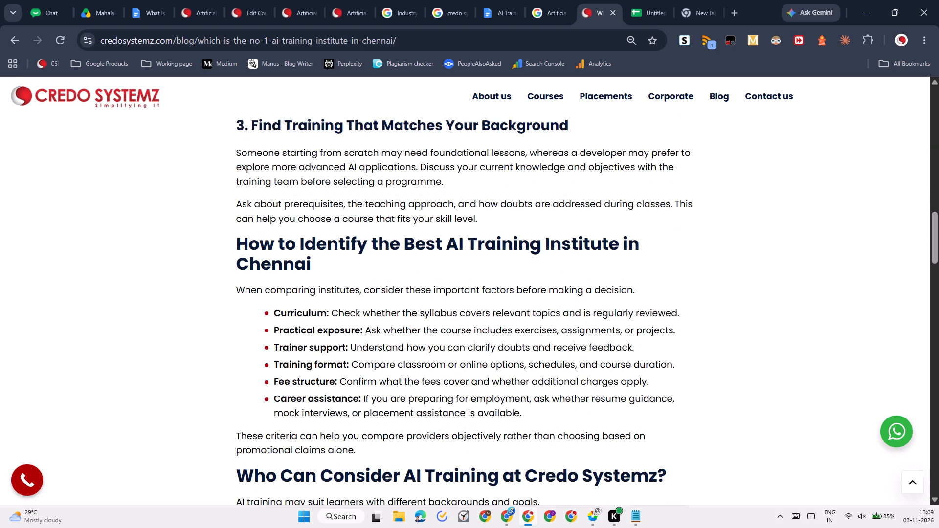
pyautogui.scroll(-5, 280, 289)
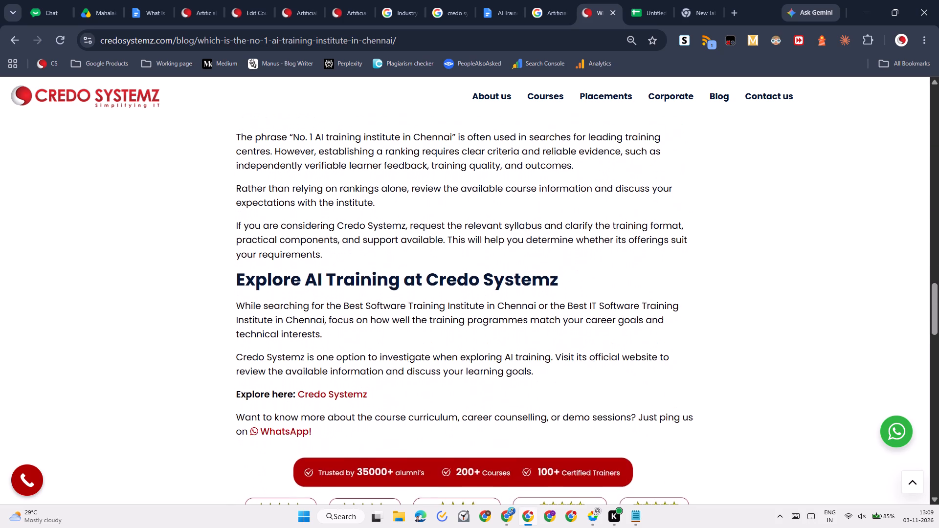
pyautogui.scroll(-3, 287, 292)
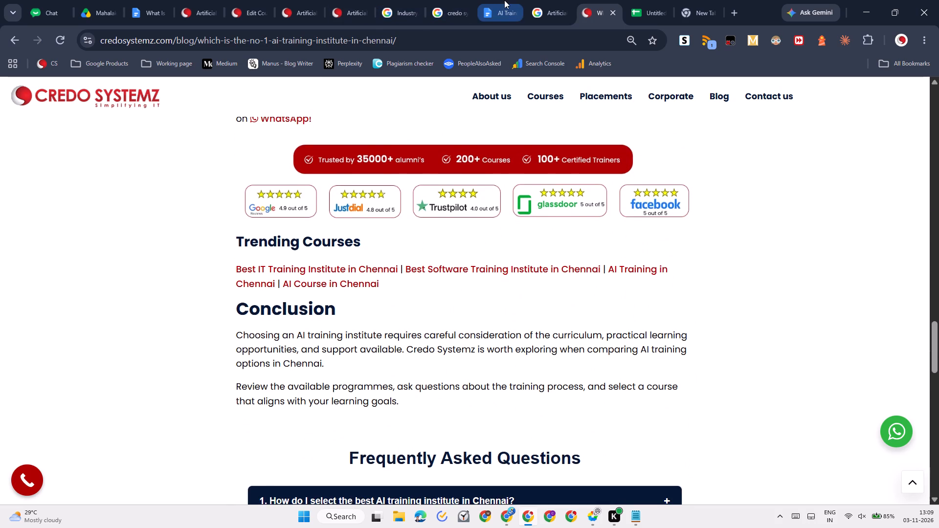
# In the "AI Training- ON-PAGE" document, place the insertion point at the end of the "7. AI Popular Blogs" heading.
pyautogui.click(504, 0)
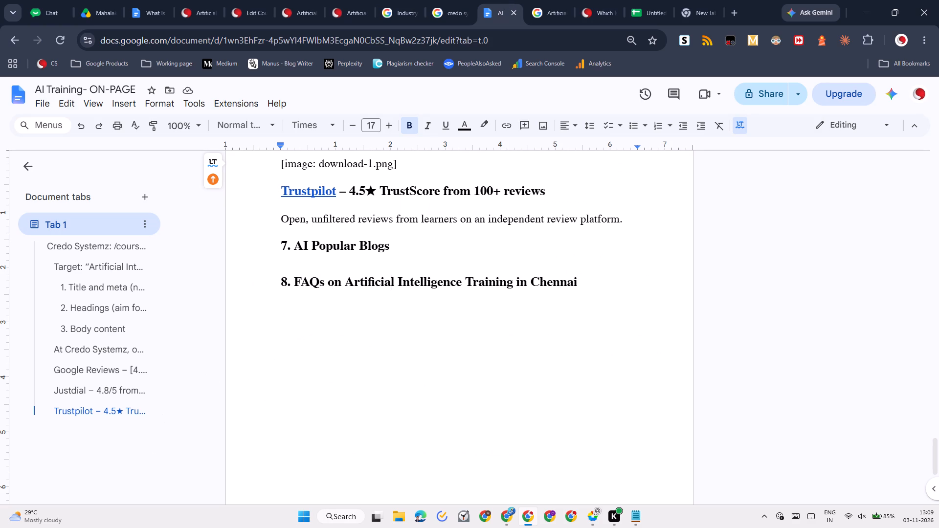
pyautogui.click(422, 244)
pyautogui.doubleClick(549, 0)
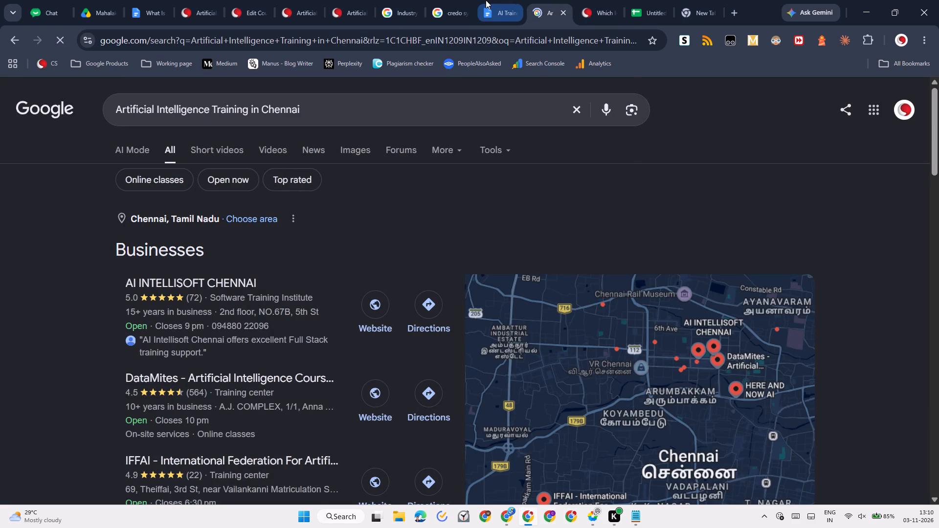
pyautogui.click(490, 0)
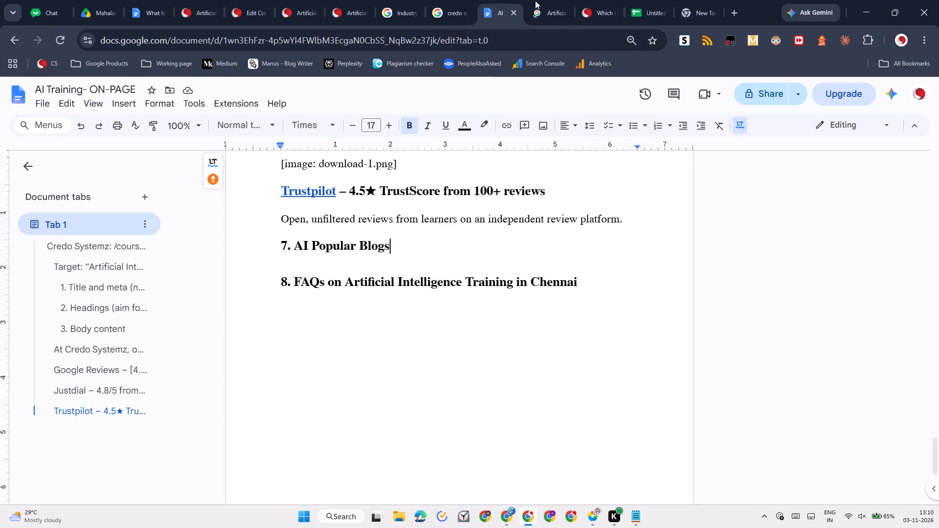
# Recheck the No. 1 AI training institute blog post from its Conclusion back up to the title banner.
pyautogui.click(593, 0)
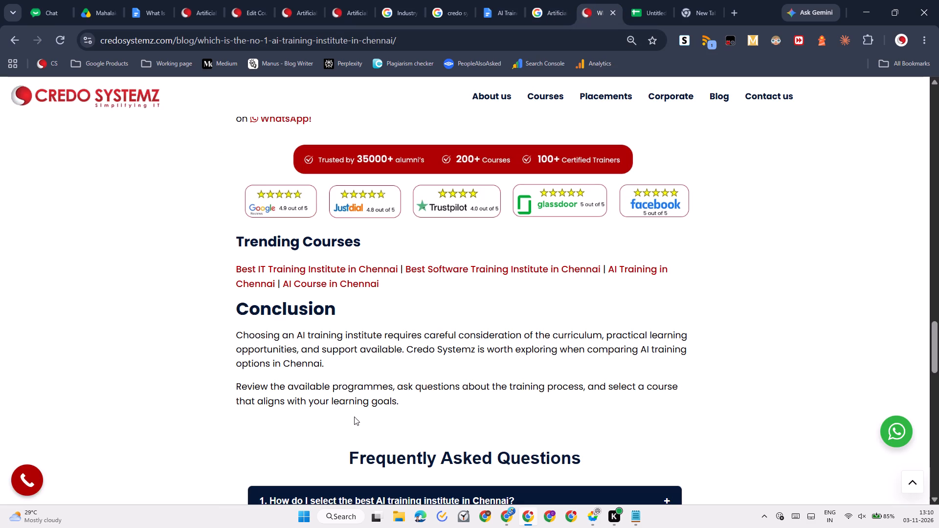
pyautogui.scroll(2, 370, 383)
pyautogui.scroll(-1, 378, 390)
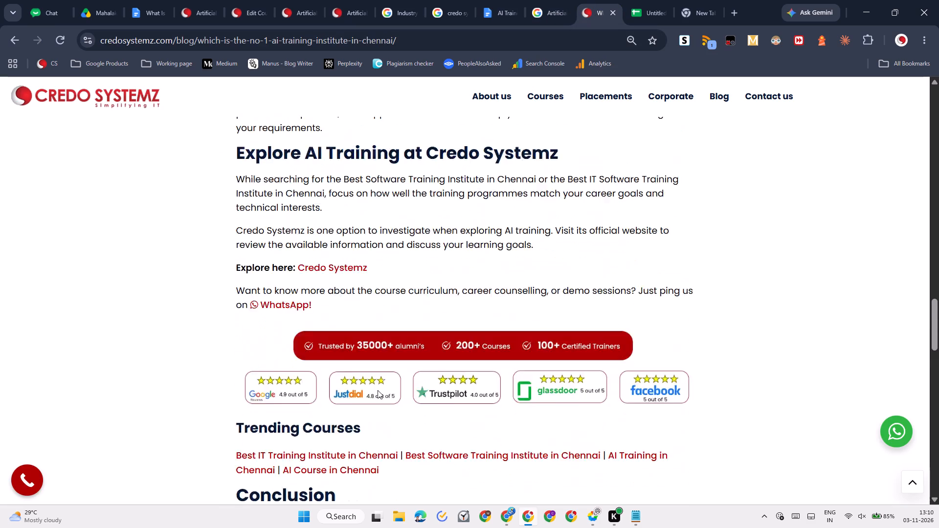
pyautogui.scroll(9, 378, 390)
pyautogui.scroll(-1, 378, 390)
pyautogui.scroll(1, 378, 390)
pyautogui.scroll(-1, 378, 390)
pyautogui.scroll(2, 378, 390)
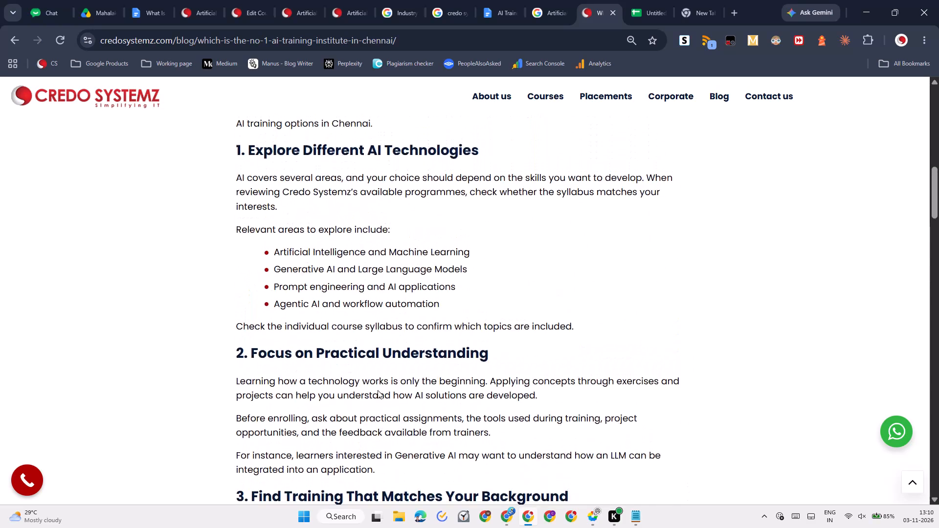
pyautogui.scroll(7, 378, 390)
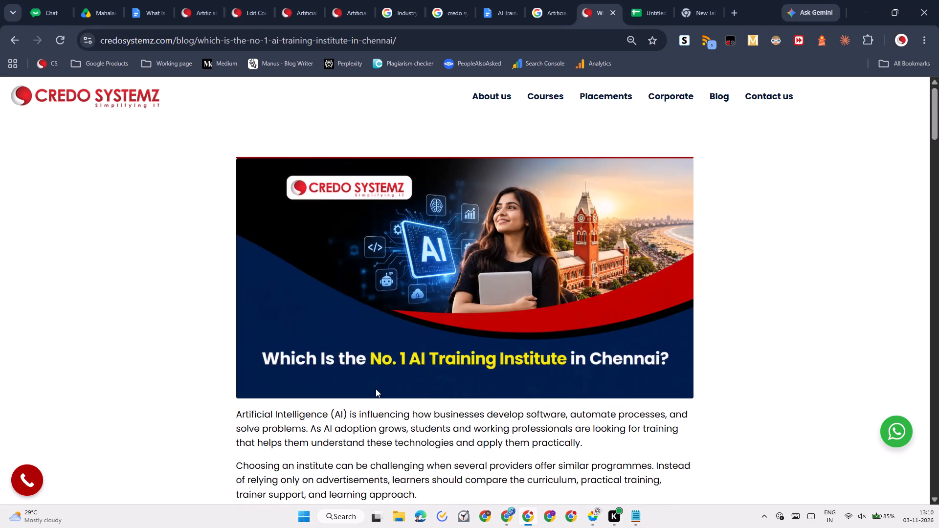
# Return to the "7. AI Popular Blogs" section of the "AI Training- ON-PAGE" document.
pyautogui.click(494, 0)
pyautogui.doubleClick(609, 0)
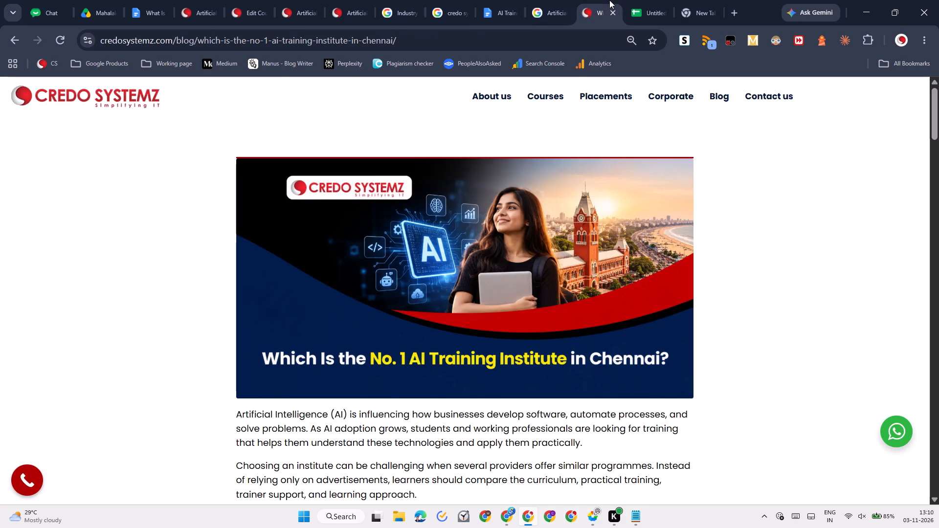
pyautogui.click(512, 0)
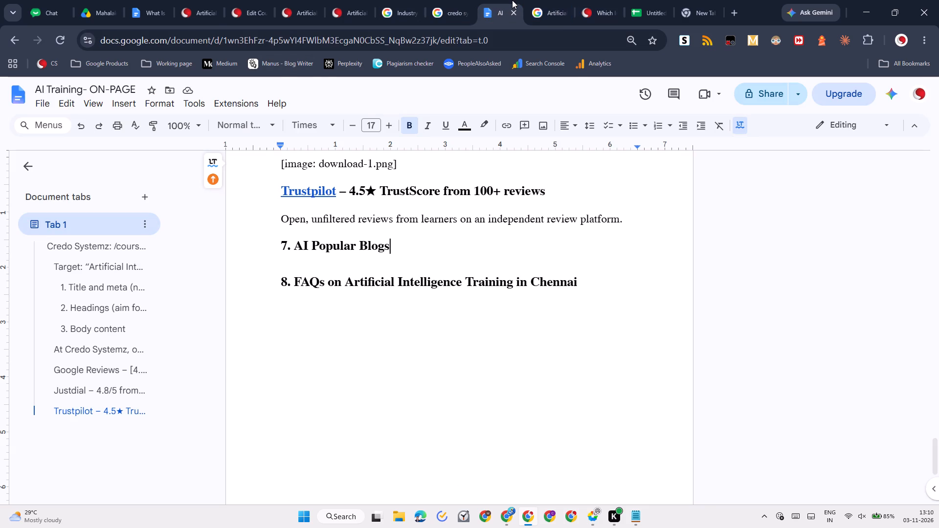
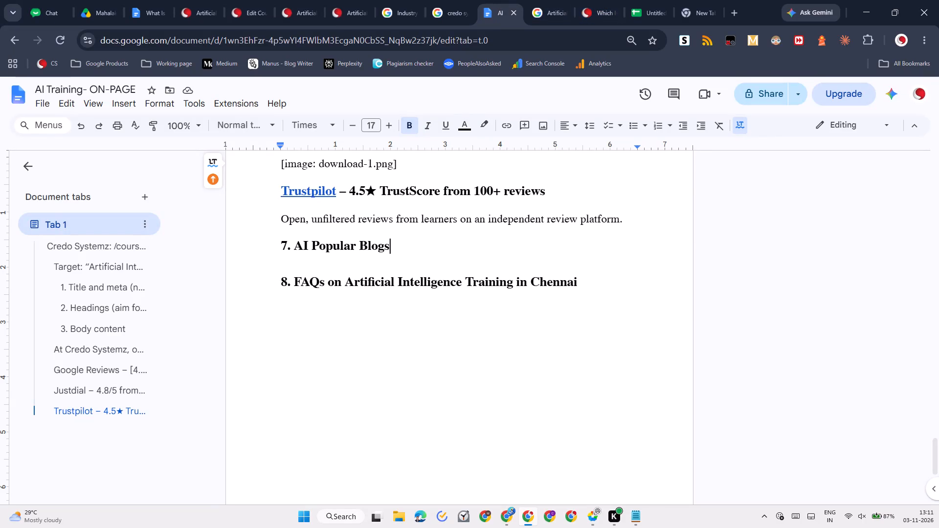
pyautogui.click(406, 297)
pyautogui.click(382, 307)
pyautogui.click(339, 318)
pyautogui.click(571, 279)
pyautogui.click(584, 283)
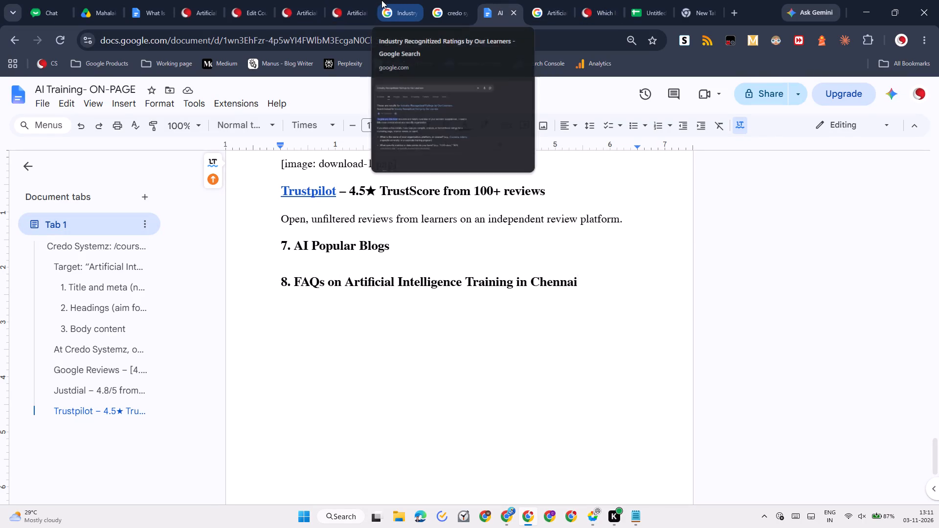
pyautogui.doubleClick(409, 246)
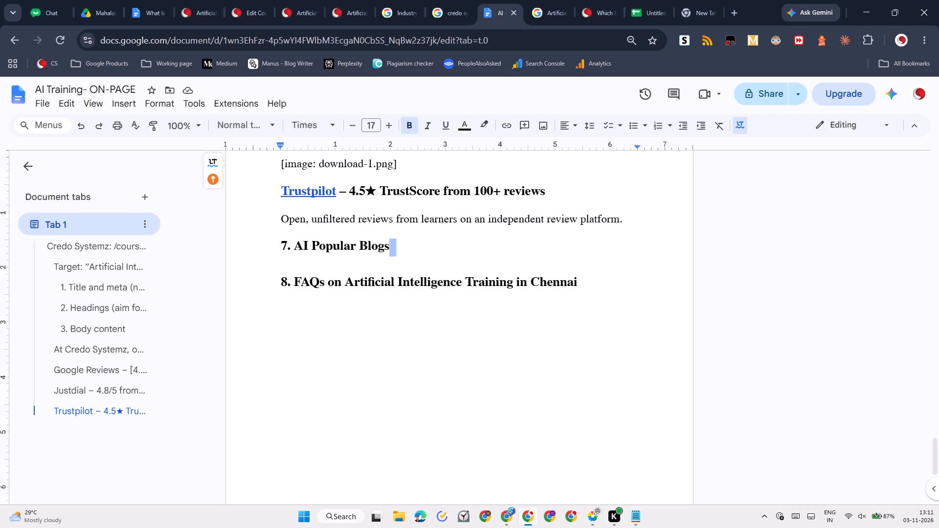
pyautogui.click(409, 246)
# Check the No. 1 AI training institute post, the course preview's AI Popular Blogs section and the AI ML salary document against section 7.
pyautogui.click(605, 0)
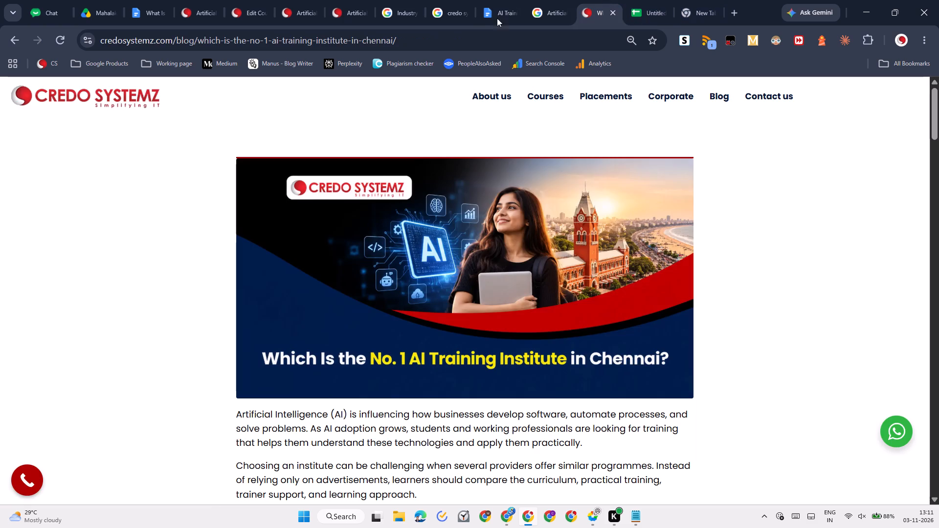
pyautogui.click(343, 0)
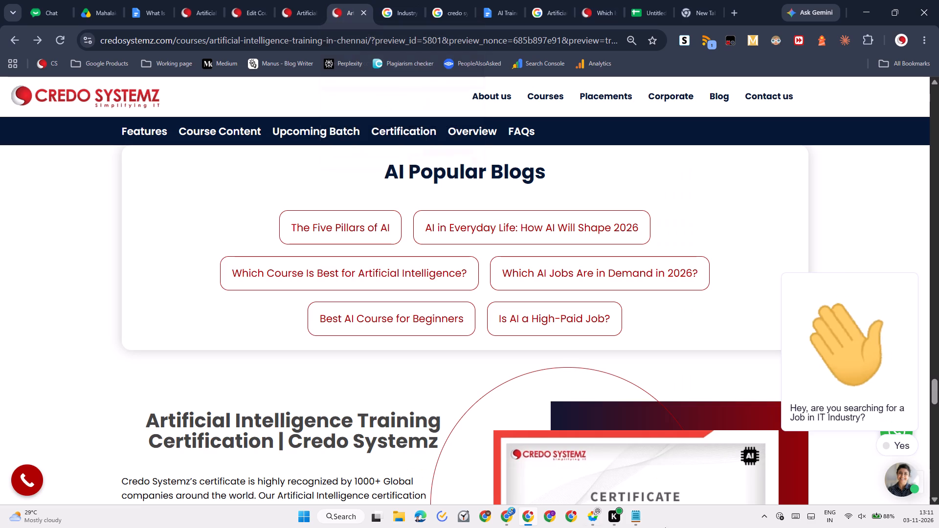
pyautogui.click(502, 0)
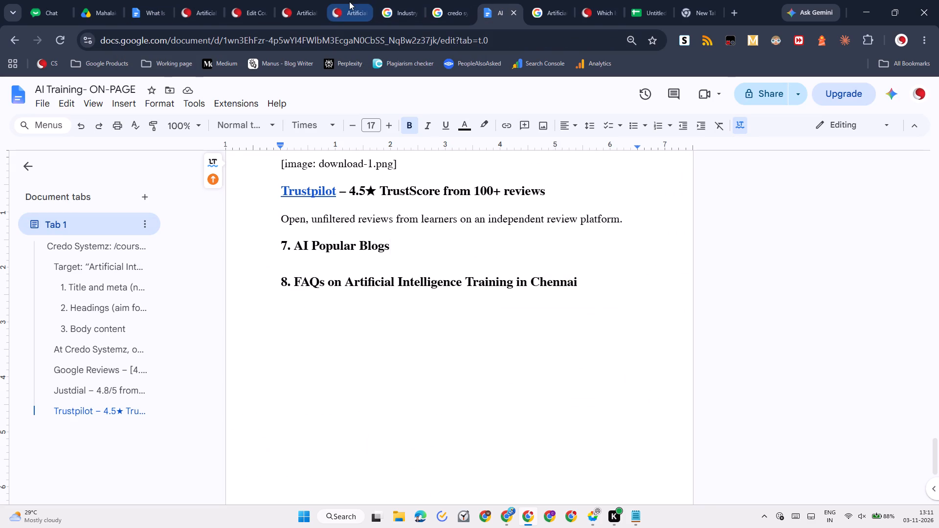
pyautogui.click(146, 0)
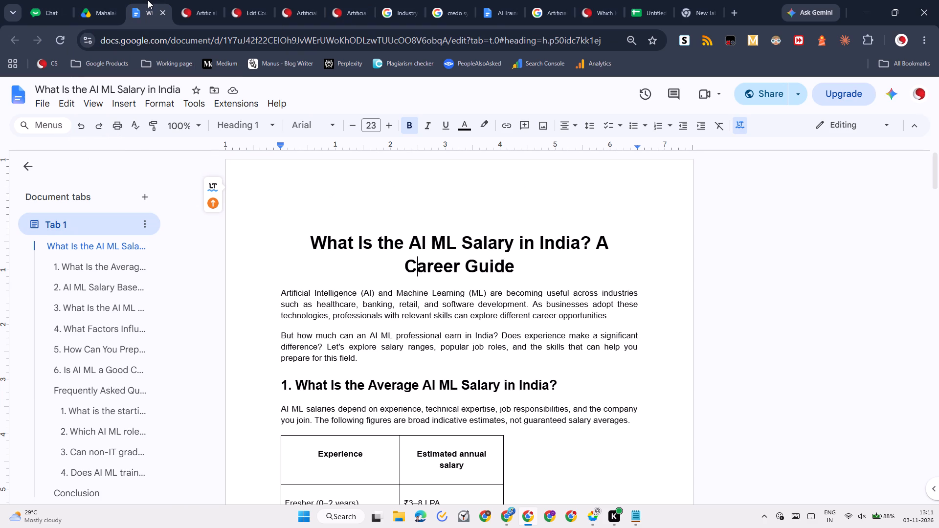
pyautogui.click(421, 327)
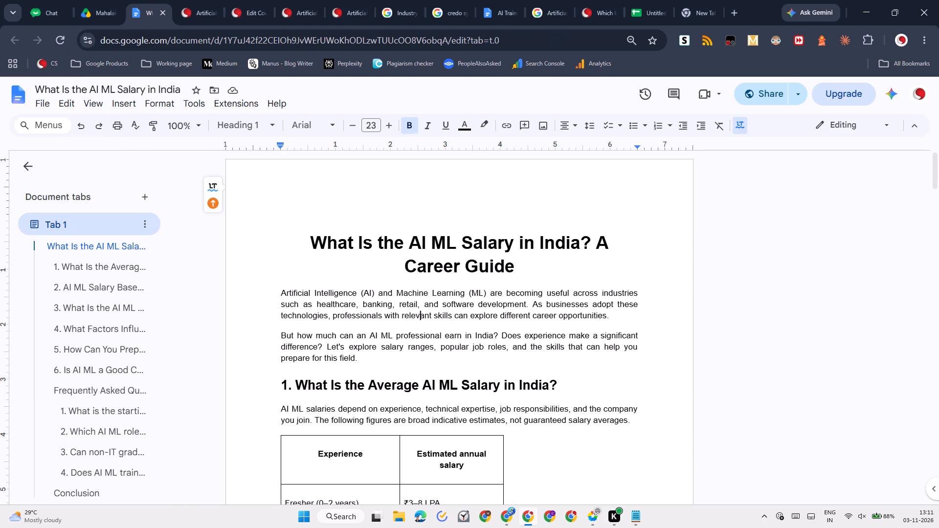
pyautogui.doubleClick(491, 0)
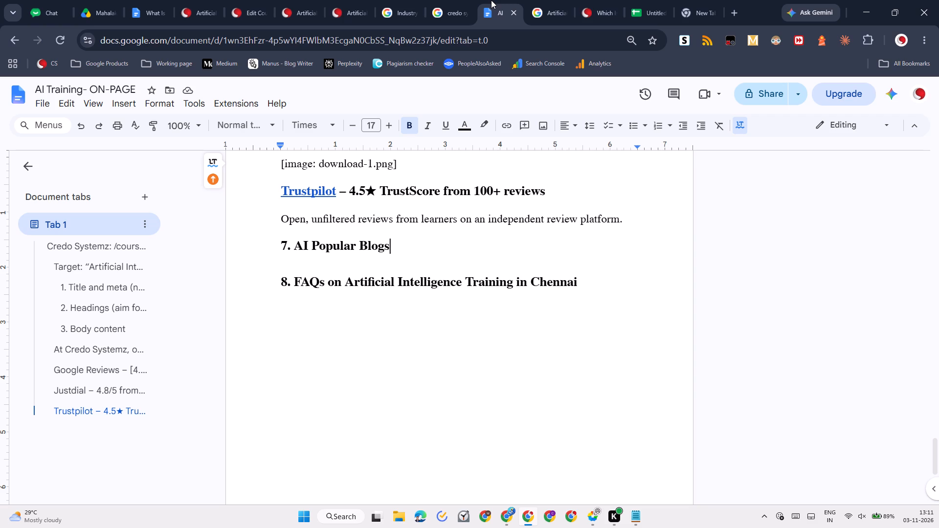
# Compare the AI Popular Blogs section on the live Artificial Intelligence training course page with the one in its preview.
pyautogui.click(151, 0)
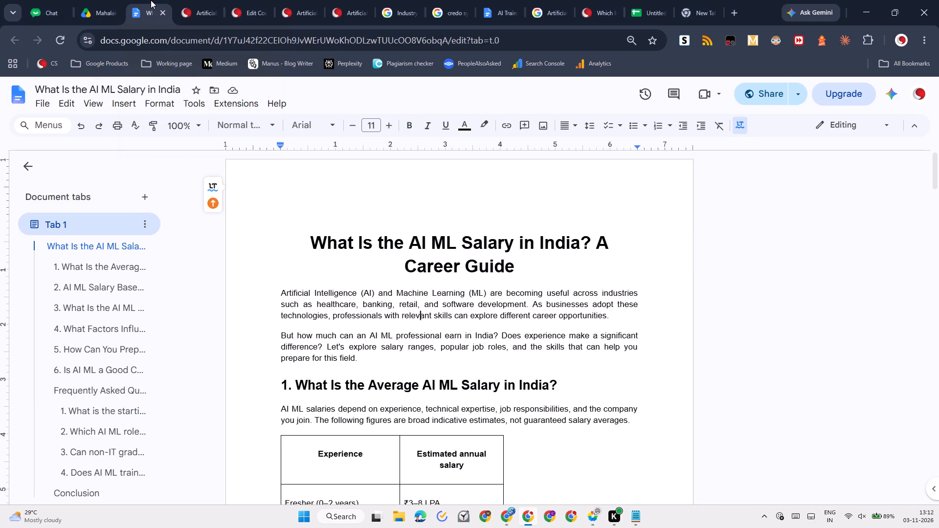
pyautogui.click(191, 0)
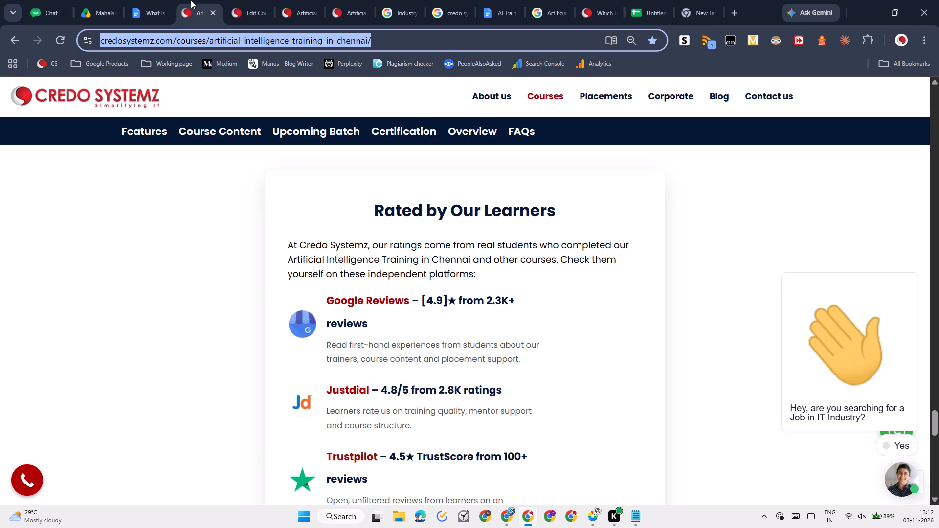
pyautogui.doubleClick(278, 0)
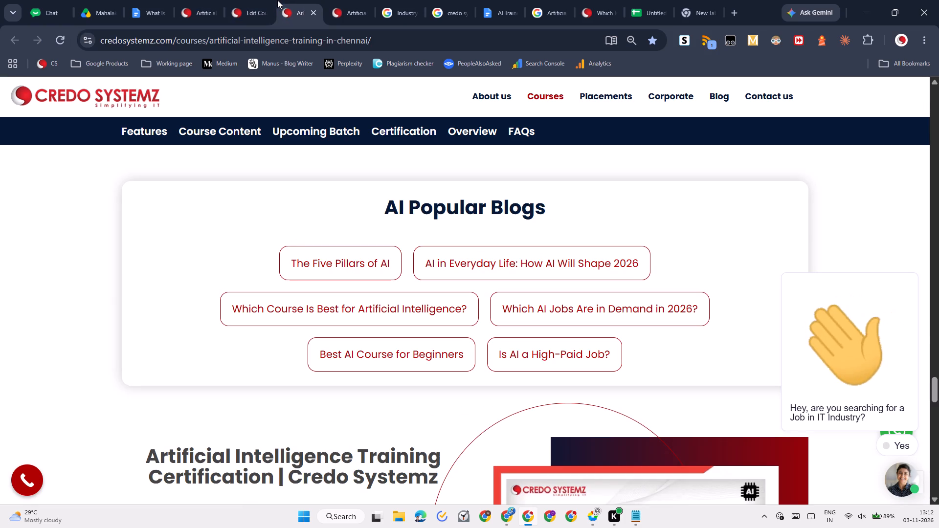
pyautogui.click(349, 1)
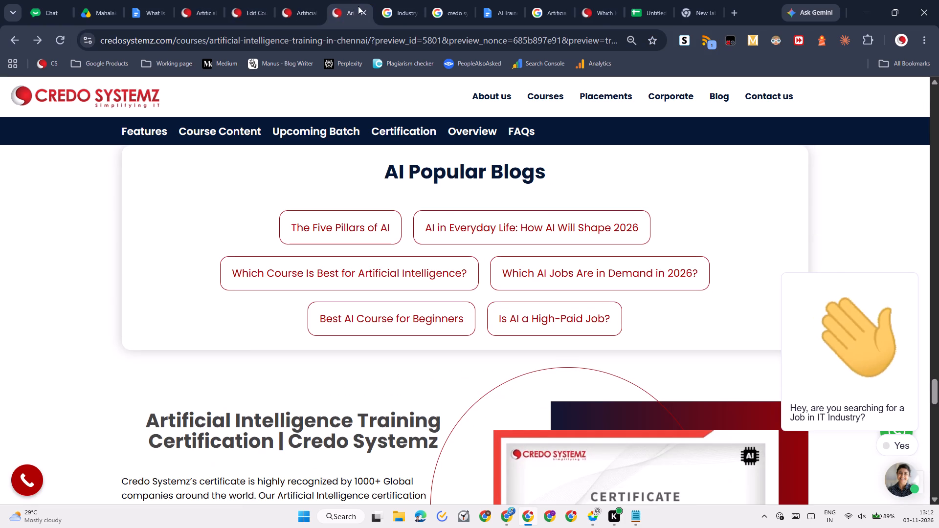
pyautogui.doubleClick(292, 0)
pyautogui.doubleClick(315, 0)
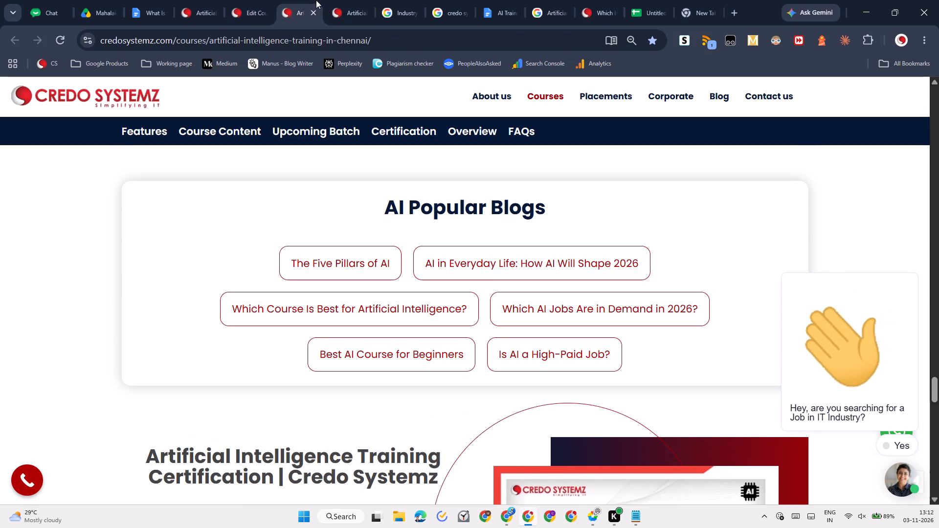
pyautogui.doubleClick(352, 0)
pyautogui.doubleClick(308, 0)
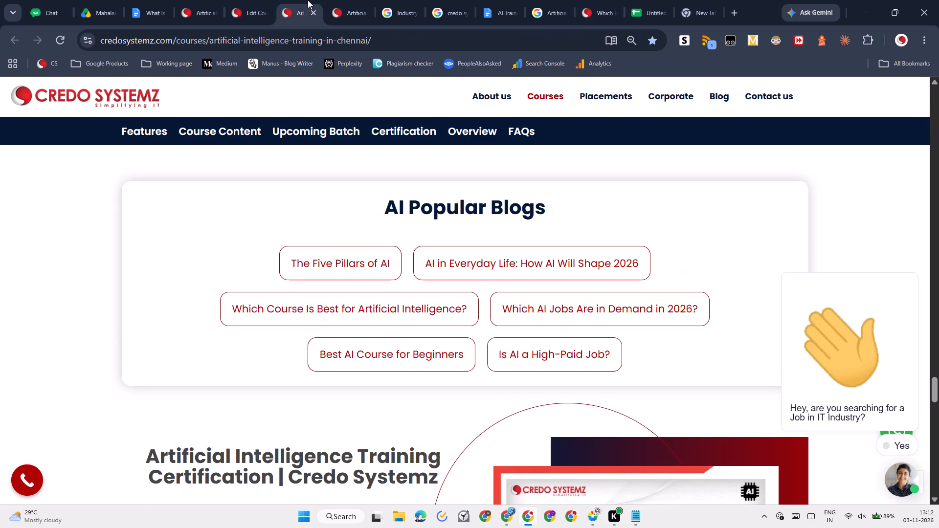
# In the WordPress editor for the Artificial Intelligence training course, look through the page content around the blogs, FAQs and student reviews.
pyautogui.doubleClick(248, 0)
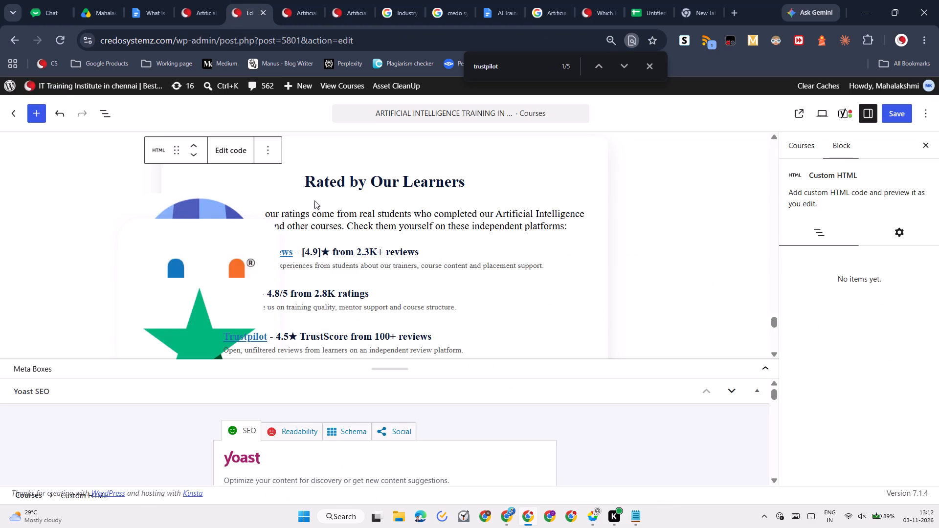
pyautogui.scroll(-5, 335, 302)
pyautogui.scroll(-3, 289, 259)
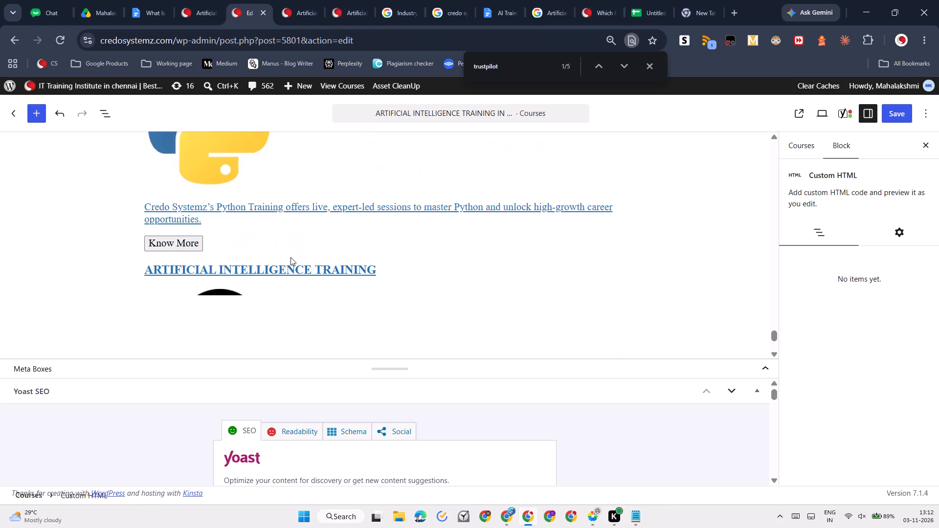
pyautogui.scroll(-5, 314, 281)
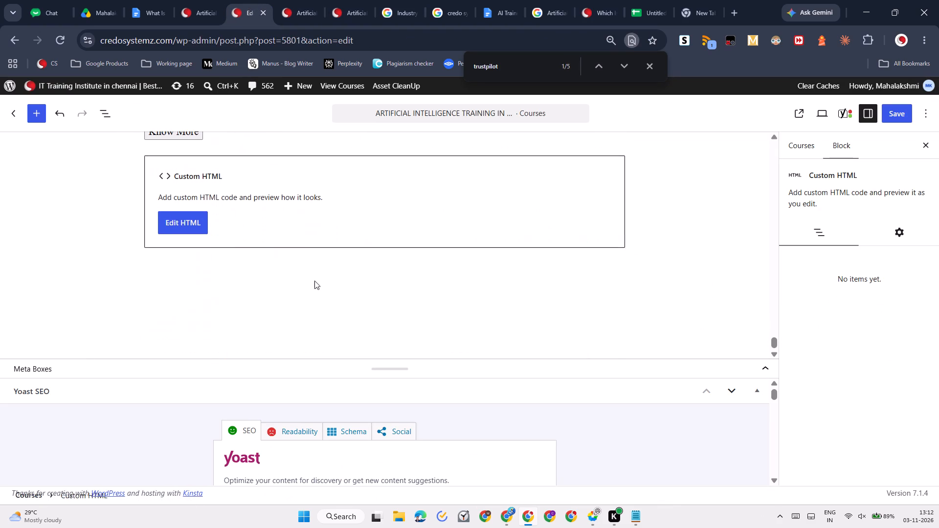
pyautogui.scroll(-1, 314, 281)
pyautogui.scroll(7, 314, 281)
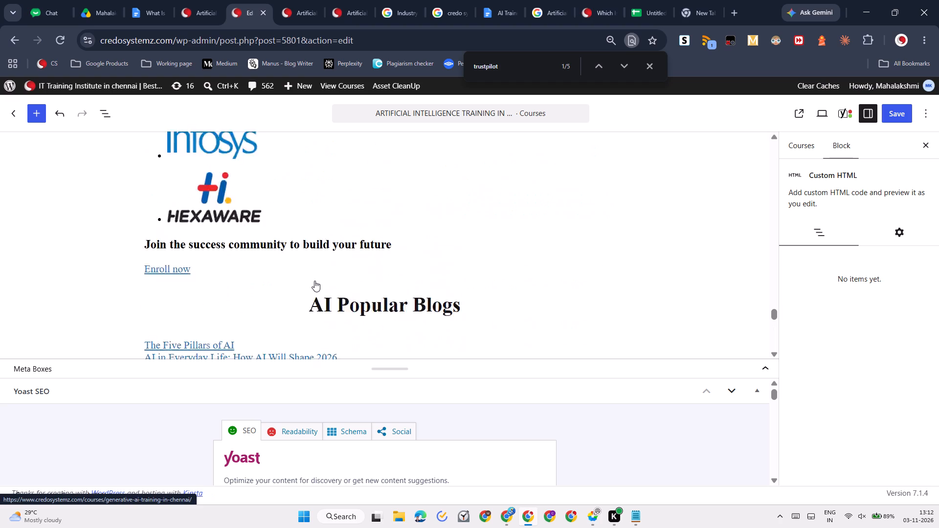
pyautogui.scroll(5, 313, 275)
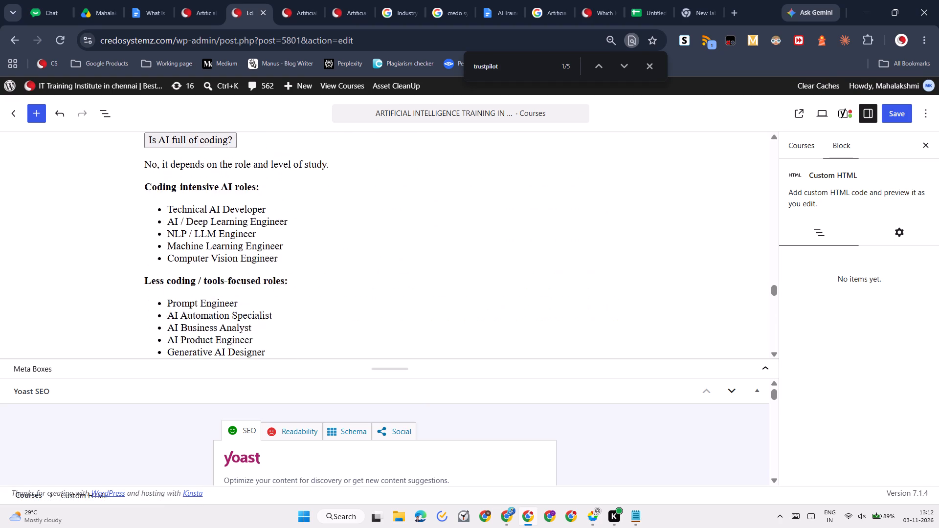
pyautogui.scroll(6, 313, 275)
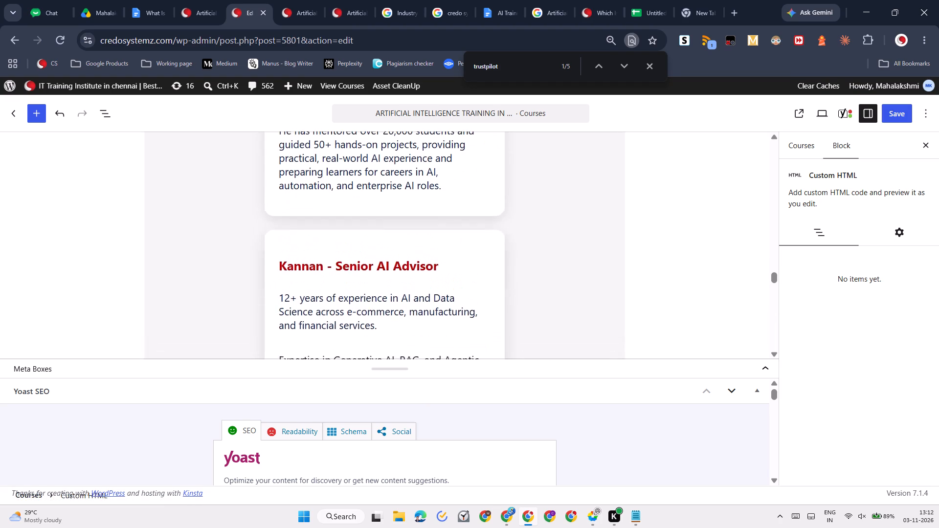
pyautogui.scroll(8, 313, 274)
pyautogui.scroll(-1, 313, 273)
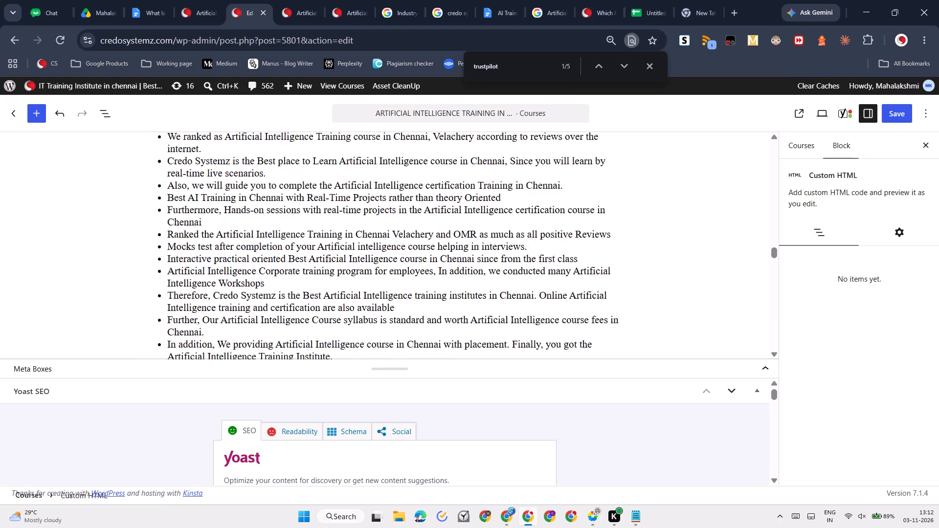
pyautogui.scroll(-1, 313, 273)
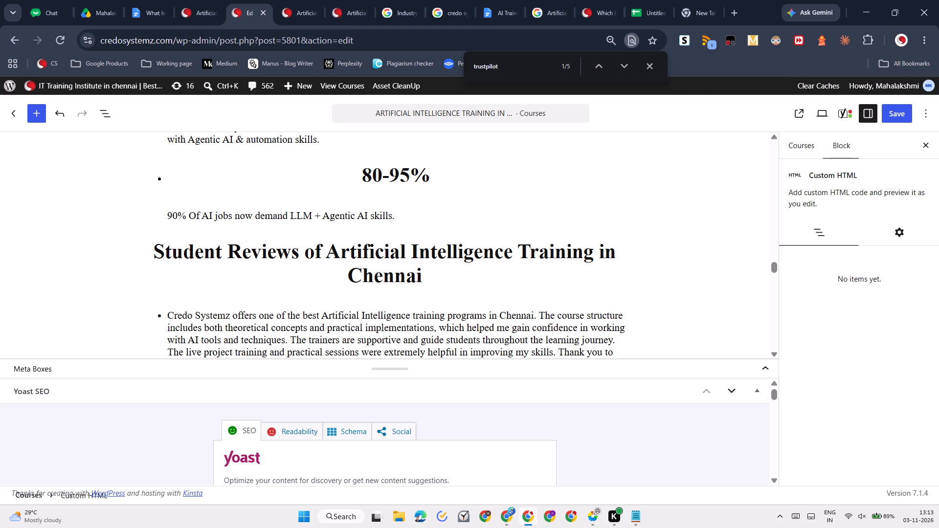
# Find the AI Popular Blogs heading and its list of blog links in the course page editor and examine them.
pyautogui.doubleClick(284, 273)
pyautogui.doubleClick(112, 264)
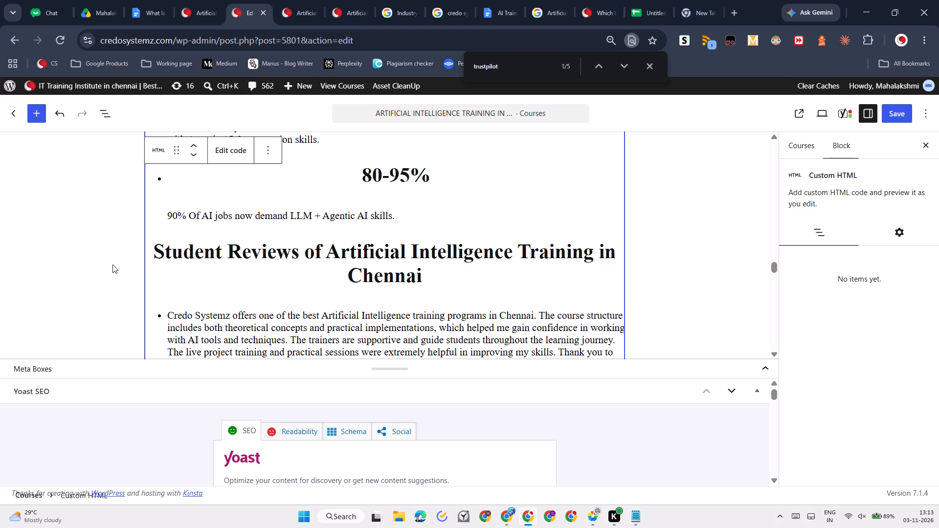
pyautogui.scroll(2, 127, 264)
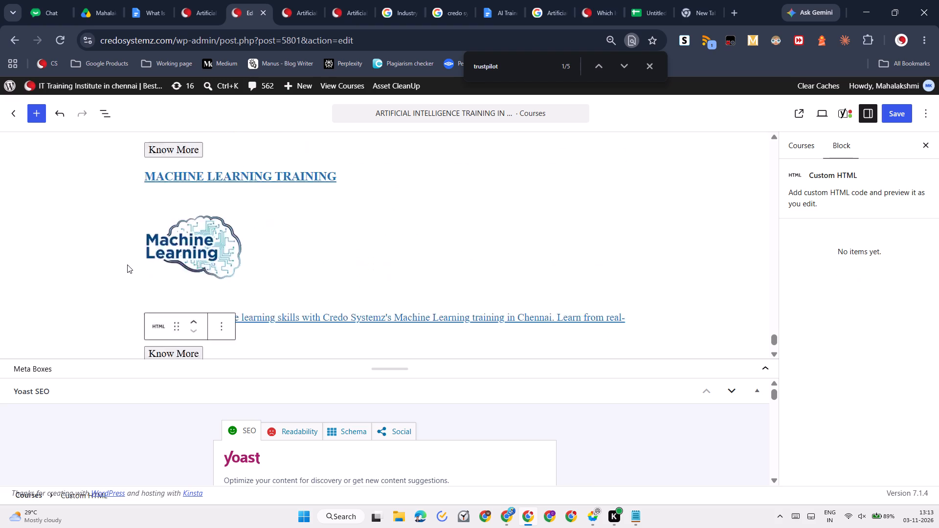
pyautogui.scroll(5, 127, 264)
pyautogui.scroll(3, 172, 253)
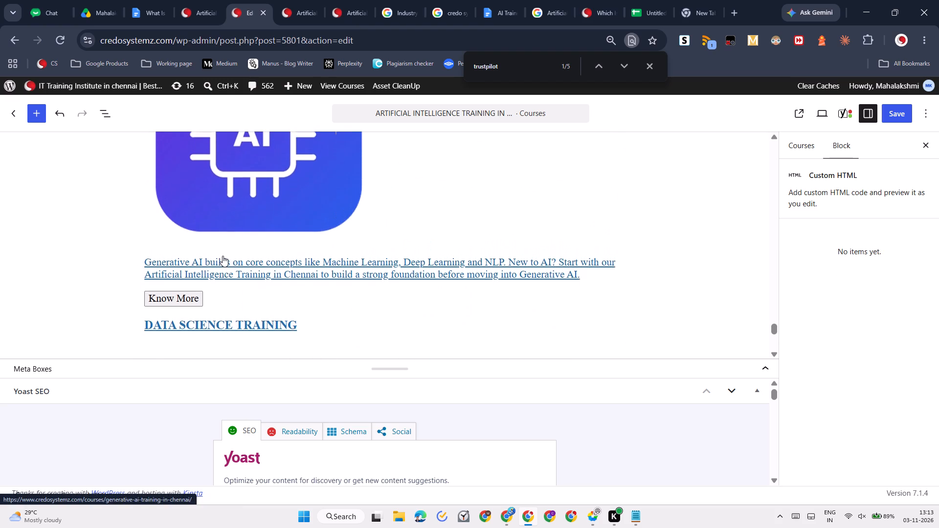
pyautogui.scroll(6, 215, 268)
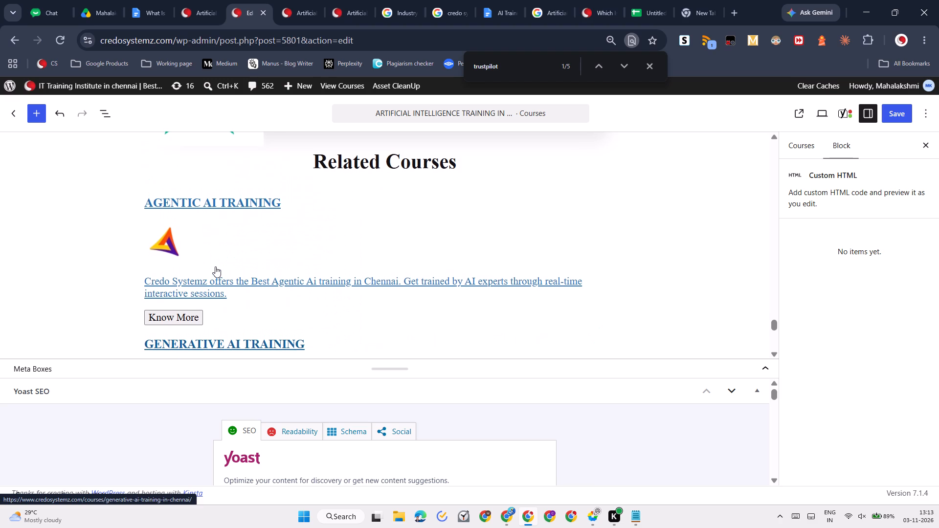
pyautogui.scroll(7, 215, 266)
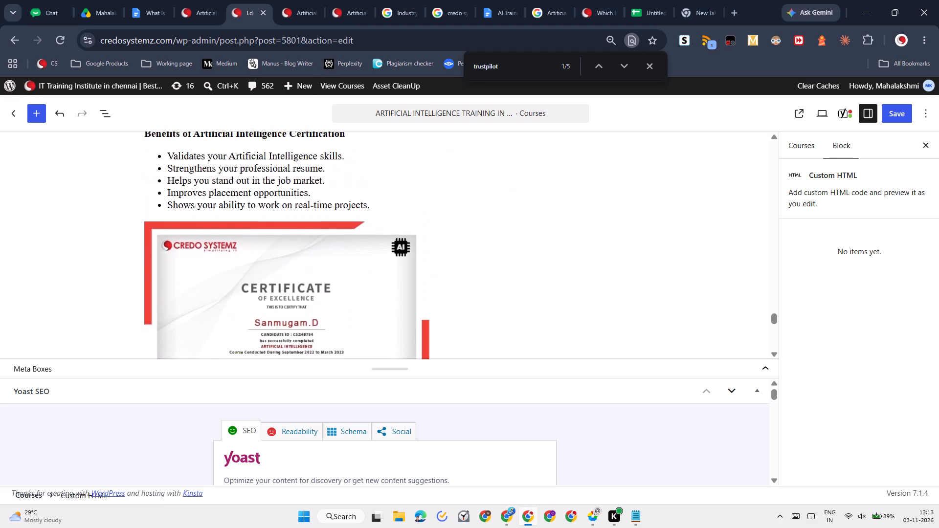
pyautogui.scroll(5, 215, 266)
pyautogui.scroll(-1, 215, 266)
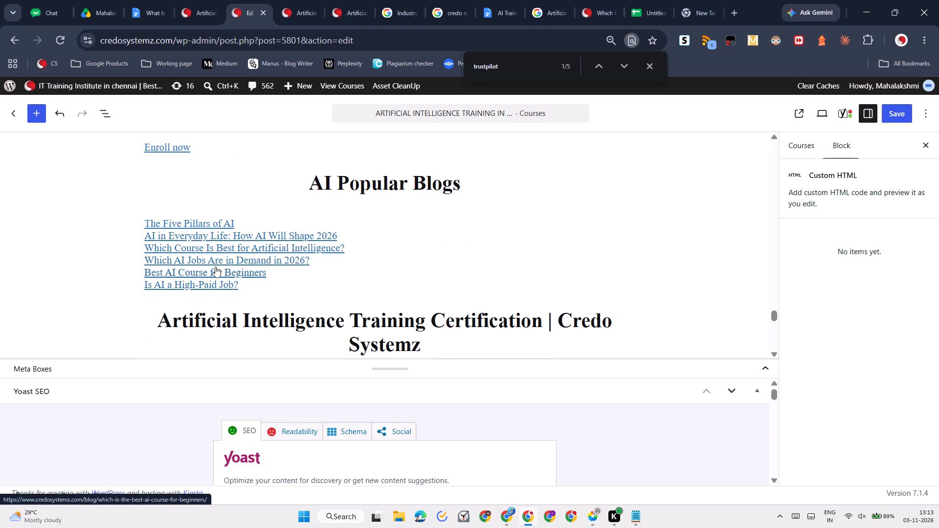
pyautogui.scroll(3, 215, 266)
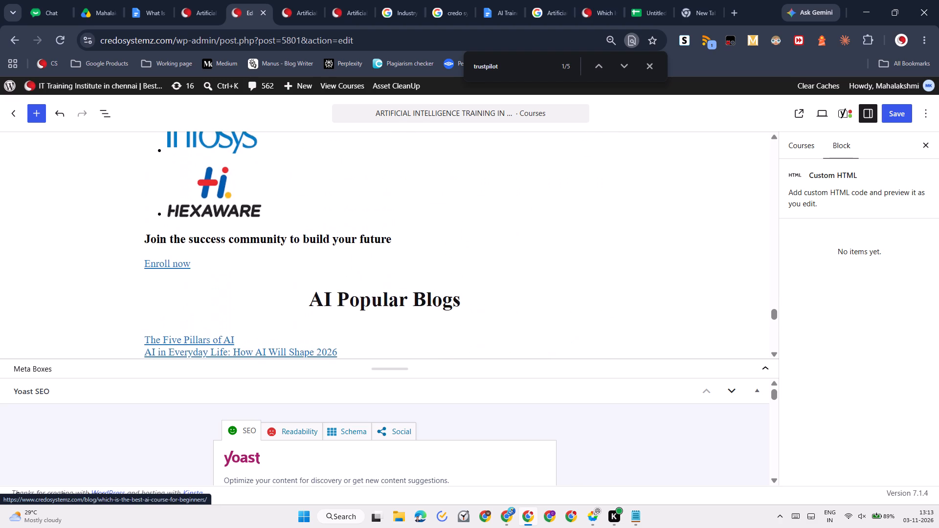
pyautogui.scroll(-3, 215, 266)
pyautogui.scroll(3, 215, 266)
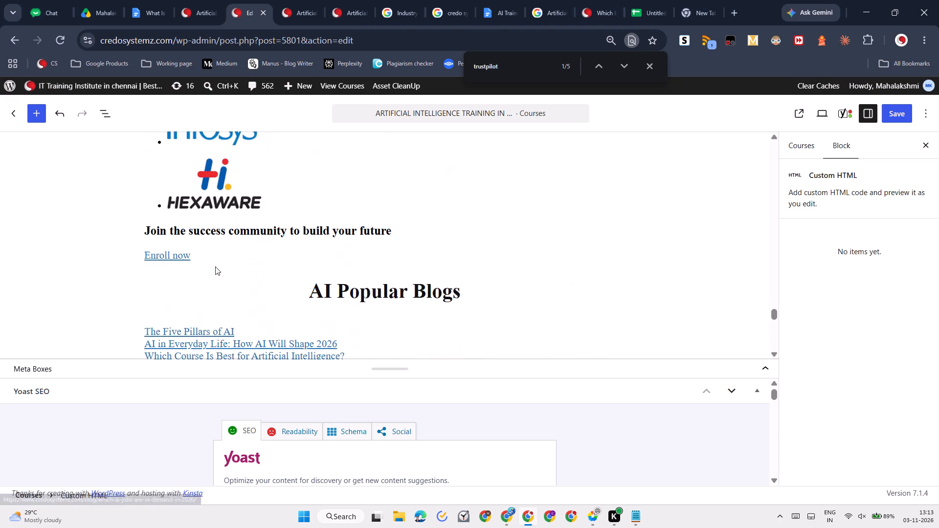
# Review the questions and answers under "FAQs on Artificial Intelligence Training in Chennai" in the course page editor, back to the section's heading.
pyautogui.scroll(4, 215, 266)
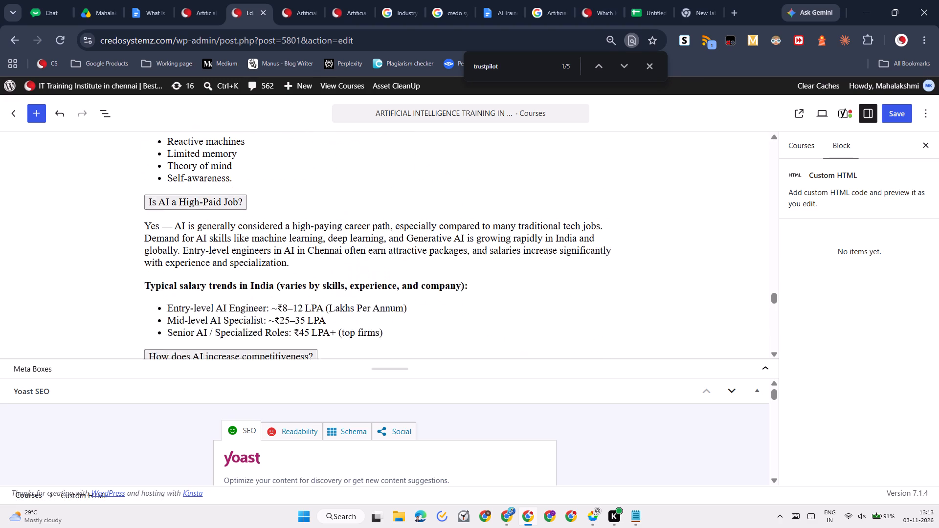
pyautogui.scroll(1, 215, 266)
pyautogui.scroll(-1, 226, 217)
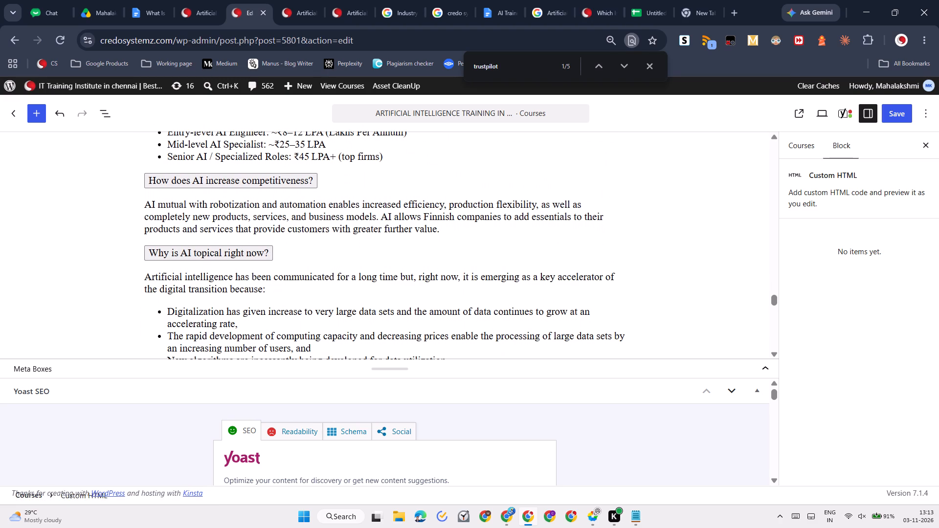
pyautogui.scroll(8, 226, 217)
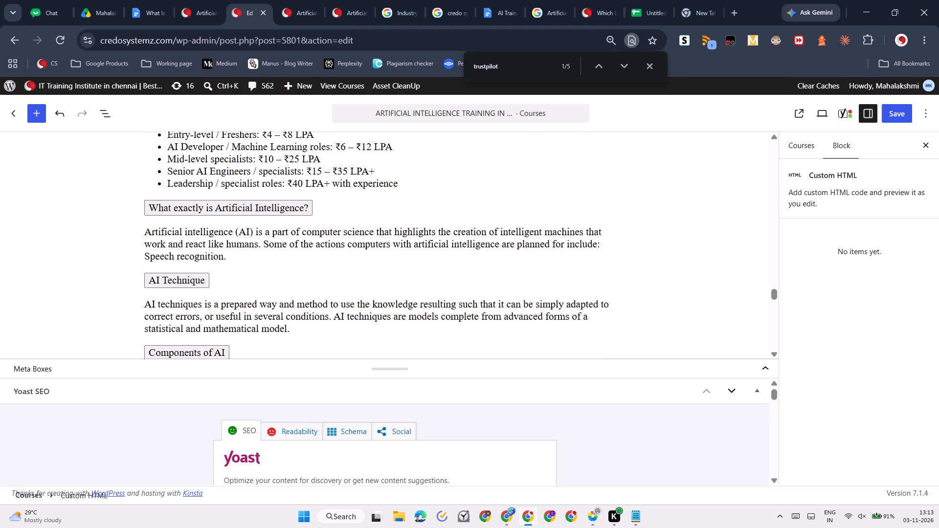
pyautogui.scroll(5, 226, 217)
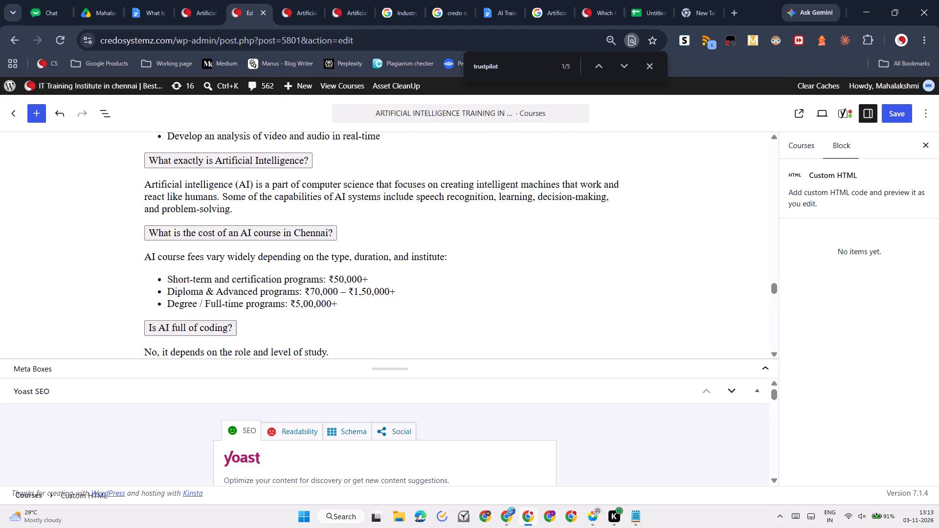
pyautogui.scroll(5, 226, 217)
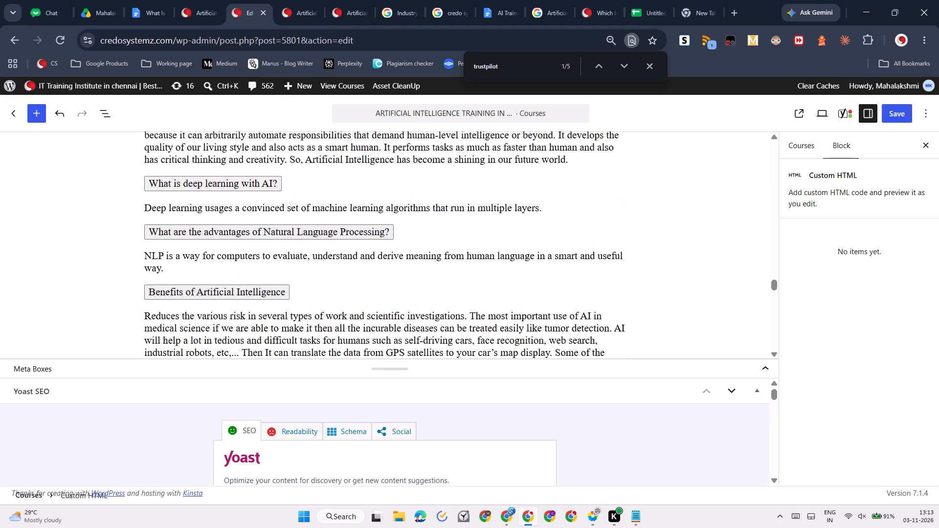
pyautogui.scroll(5, 226, 217)
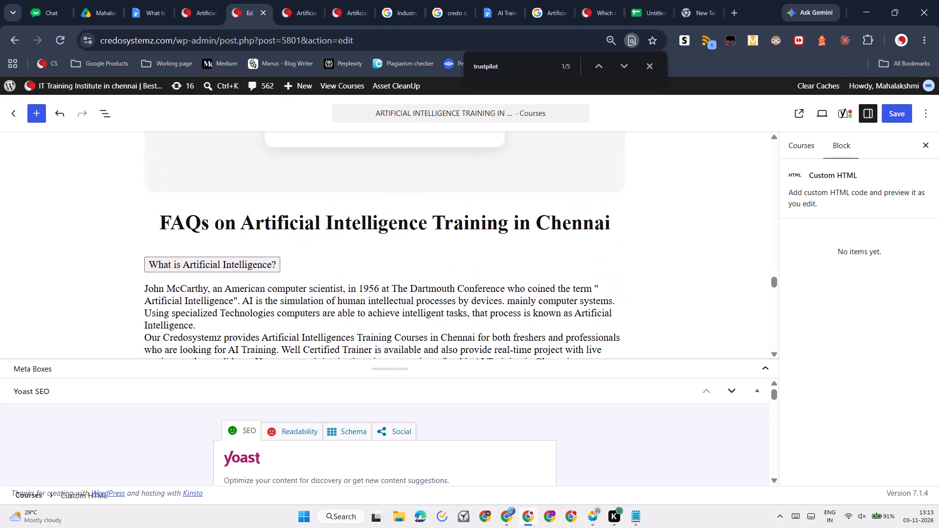
pyautogui.scroll(1, 226, 217)
pyautogui.scroll(-3, 226, 217)
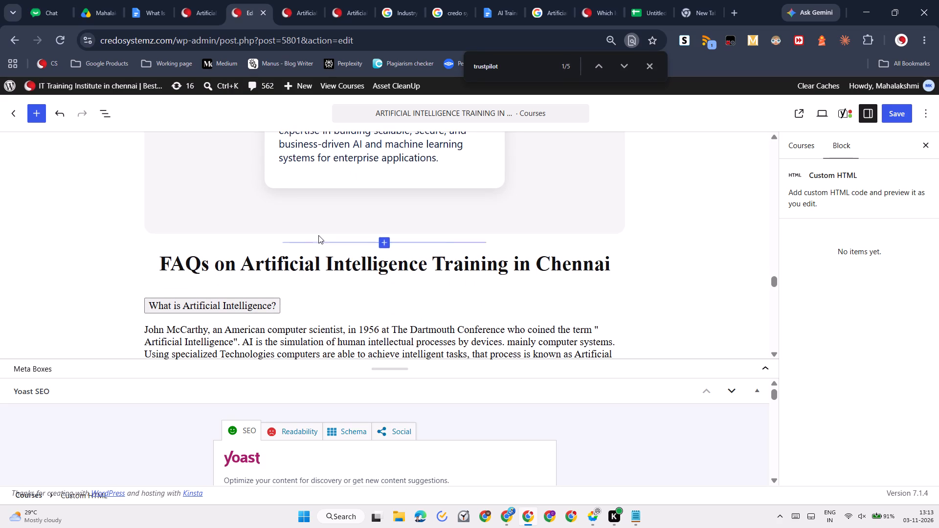
pyautogui.scroll(-2, 341, 295)
pyautogui.doubleClick(341, 245)
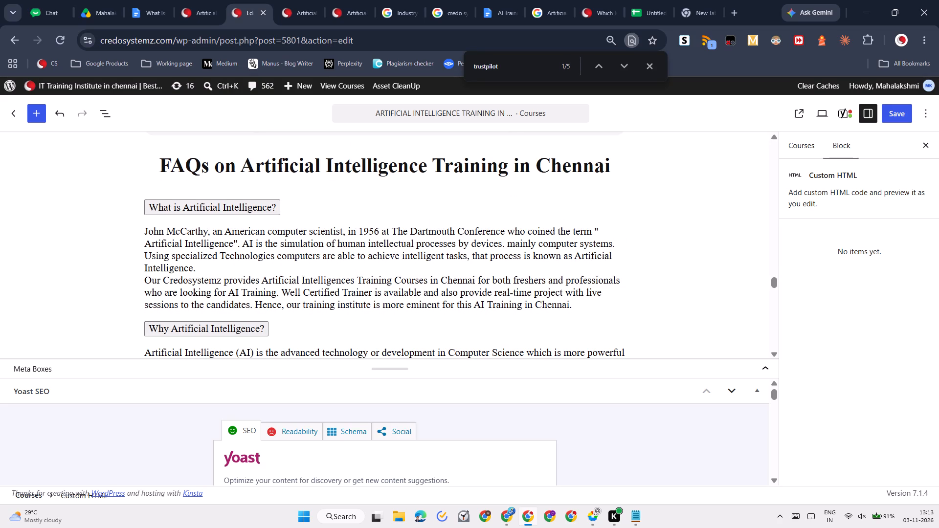
# Examine the course page content before the FAQs, from the trainer profile and placement figures back to the Artificial Intelligence Certification Training in Chennai section.
pyautogui.scroll(4, 338, 242)
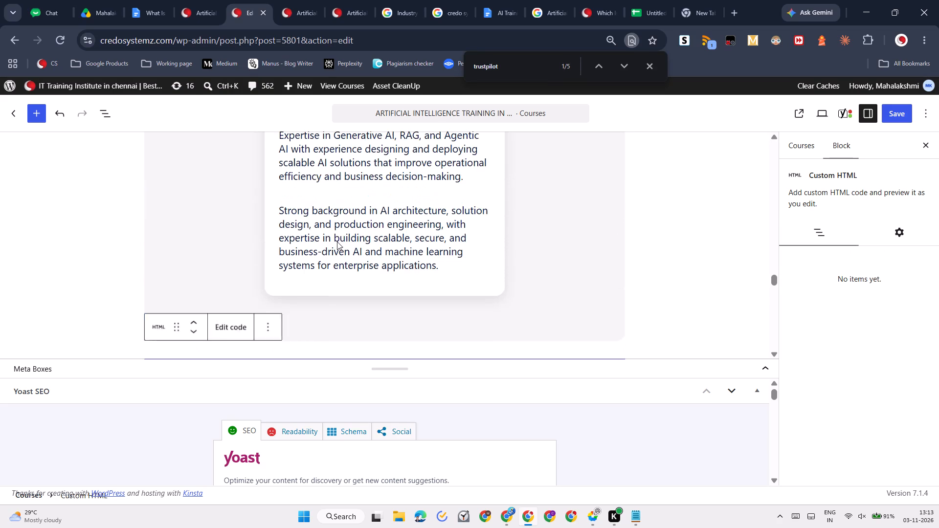
pyautogui.scroll(5, 336, 242)
pyautogui.scroll(-3, 335, 248)
pyautogui.scroll(6, 335, 248)
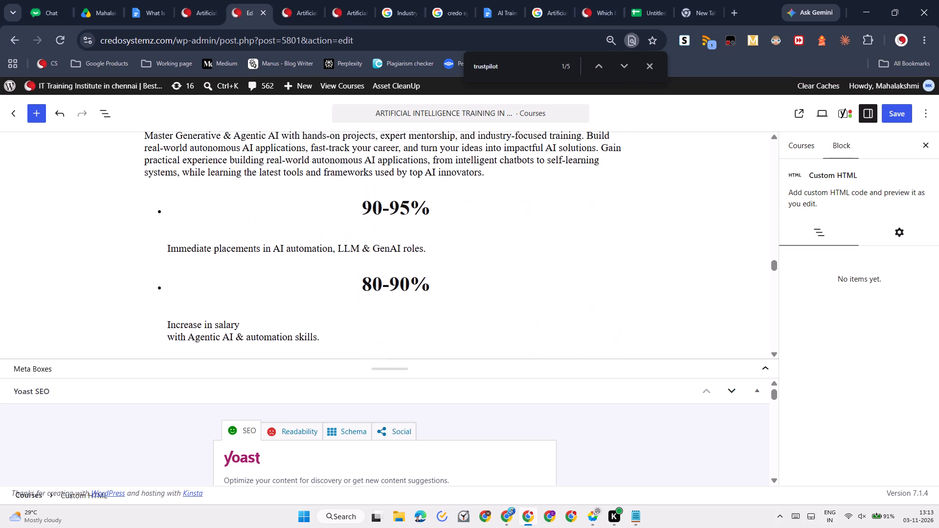
pyautogui.scroll(3, 335, 248)
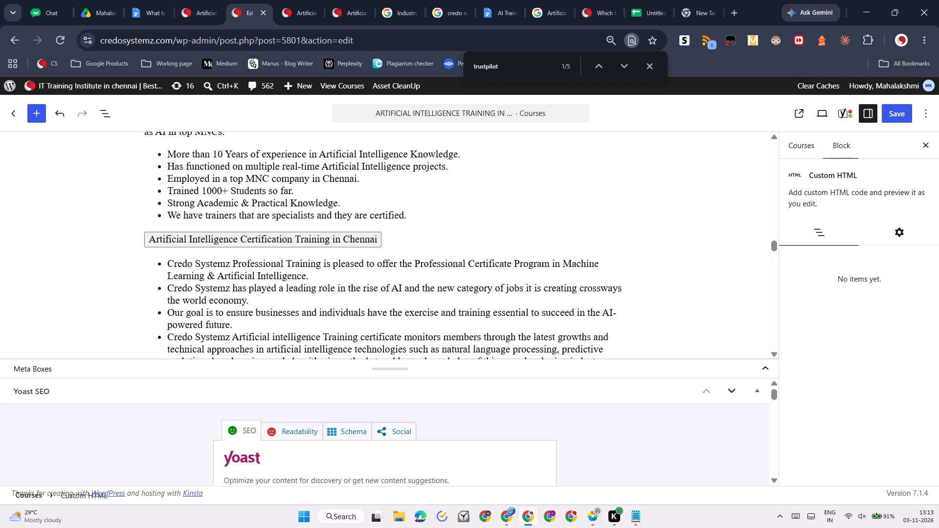
pyautogui.doubleClick(316, 299)
pyautogui.doubleClick(68, 277)
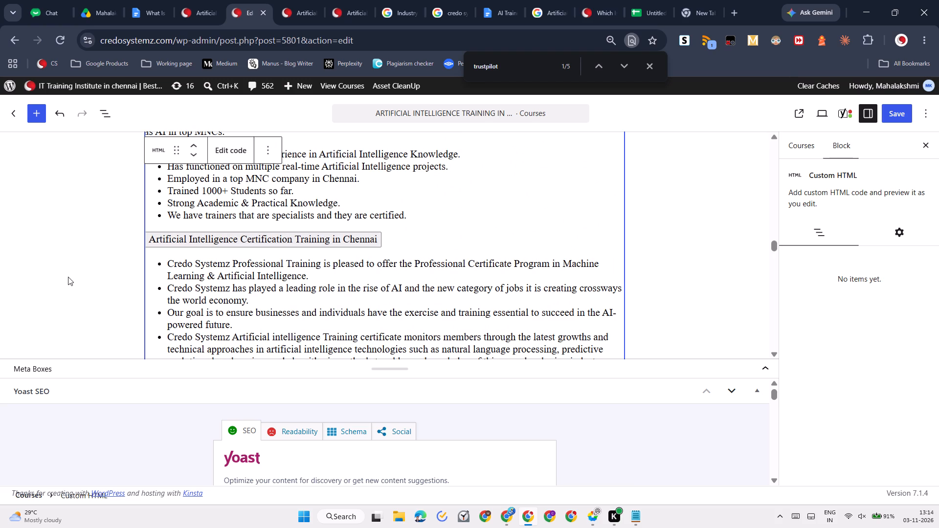
pyautogui.doubleClick(129, 284)
# Look through the course page editor from the related Machine Learning training and certificate sections back to the FAQs on AI types, components and techniques.
pyautogui.scroll(3, 243, 289)
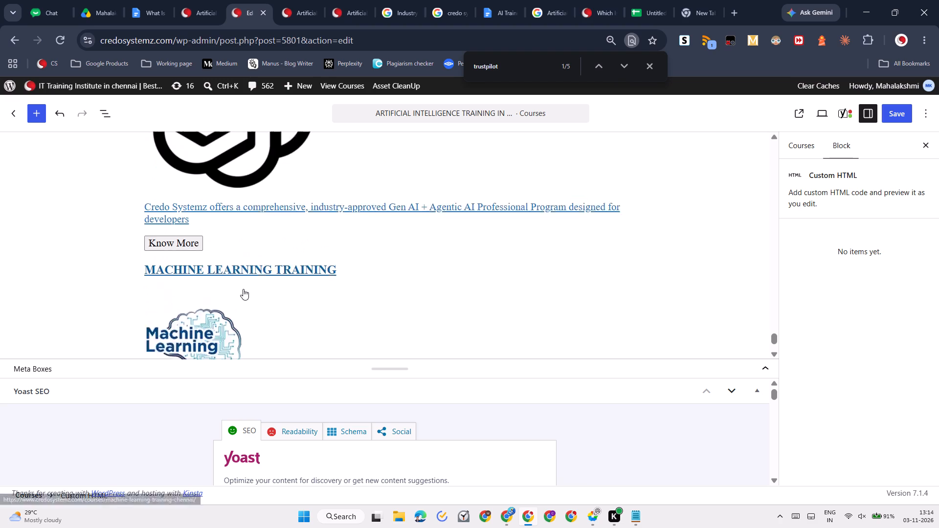
pyautogui.scroll(7, 243, 289)
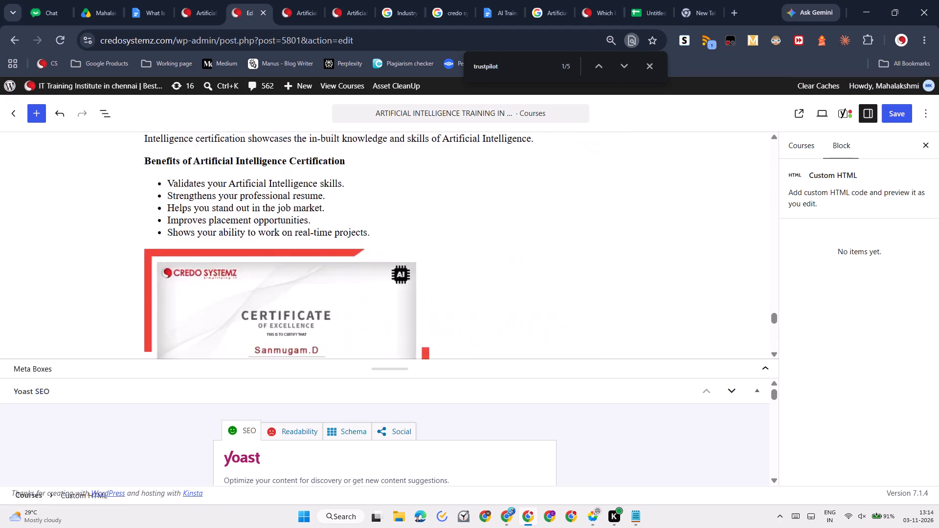
pyautogui.scroll(5, 246, 276)
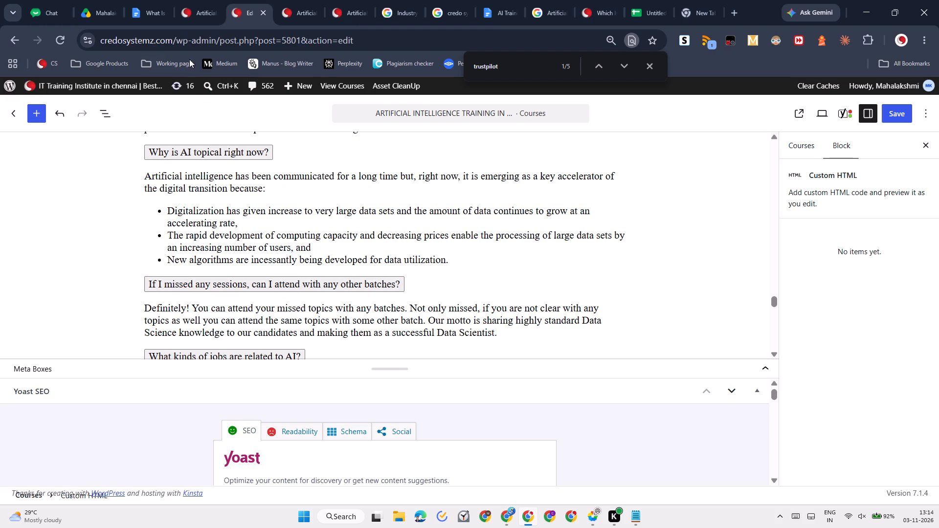
pyautogui.scroll(3, 263, 244)
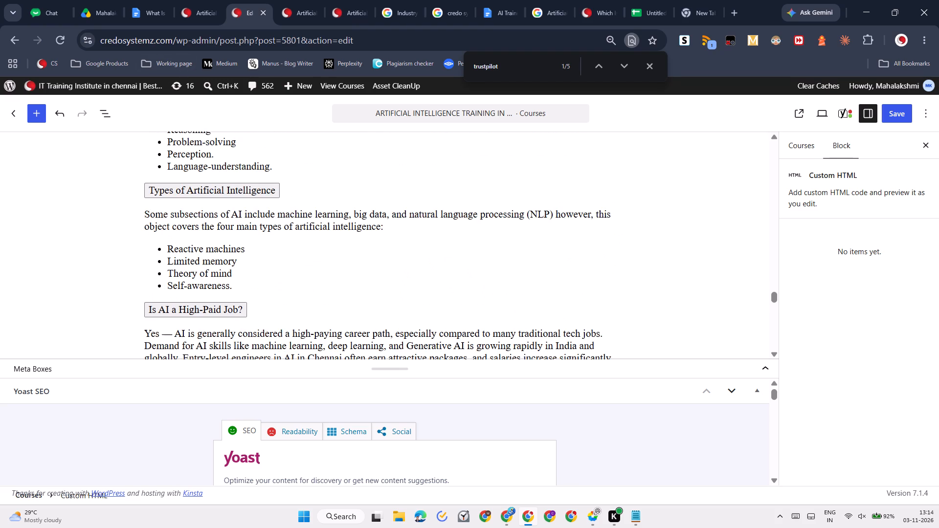
pyautogui.scroll(2, 268, 239)
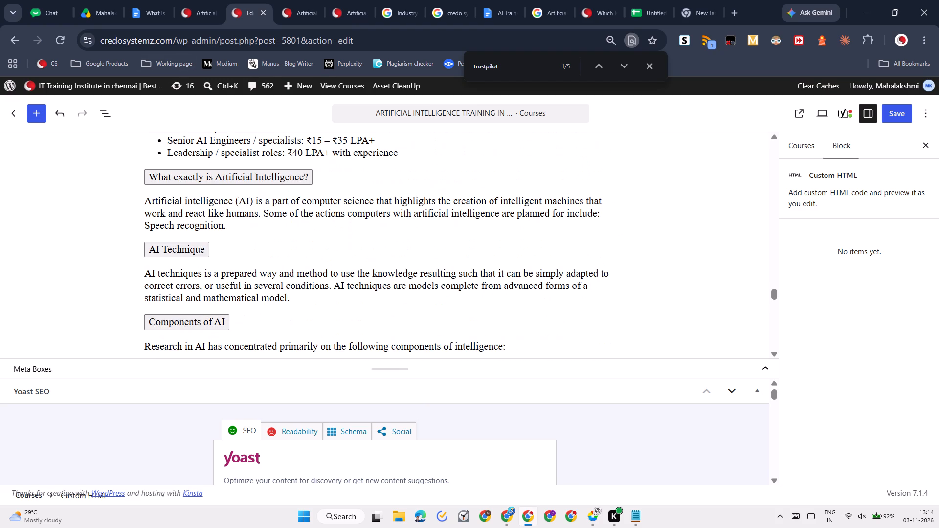